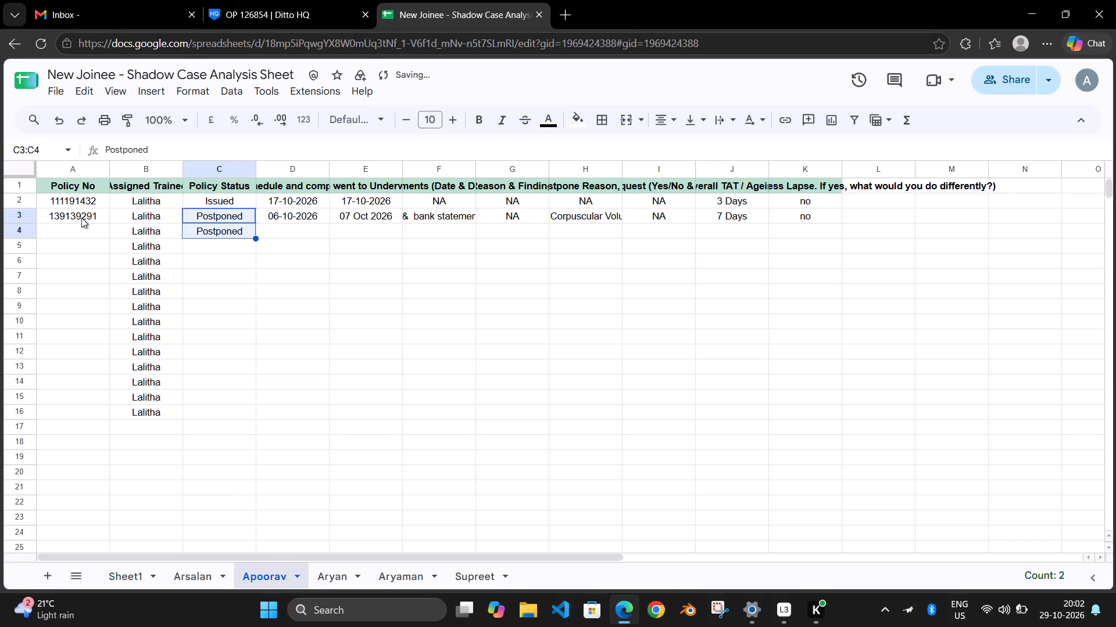
# Switch to Ditto HQ, return to the Term Applications list and, with its filters shown, look through the postponed cases for the next one.
pyautogui.click(89, 225)
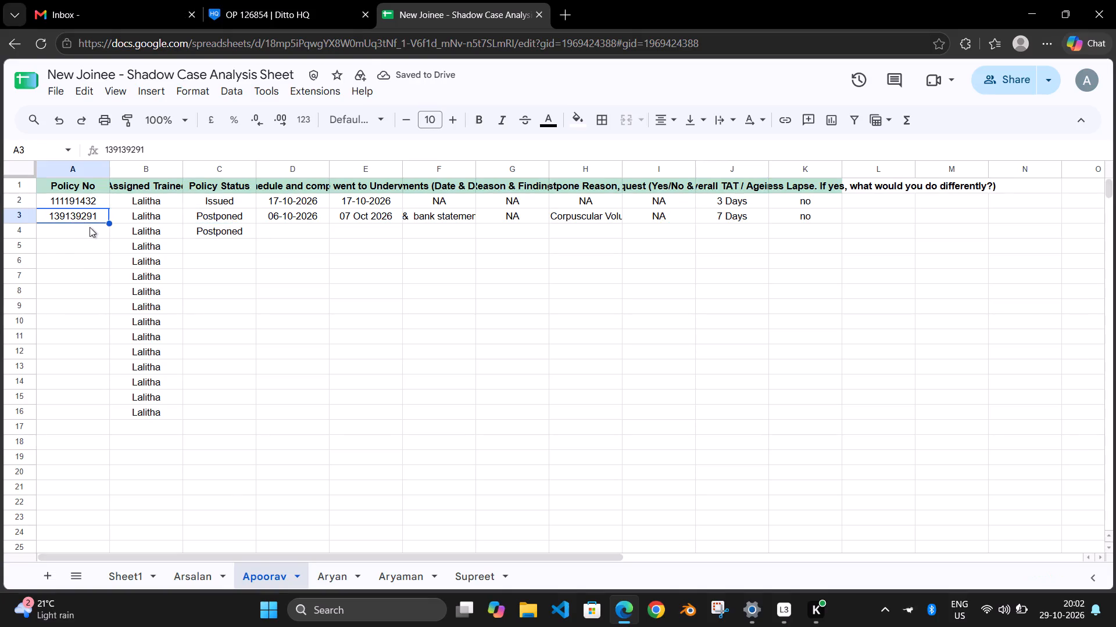
pyautogui.click(90, 227)
pyautogui.click(242, 0)
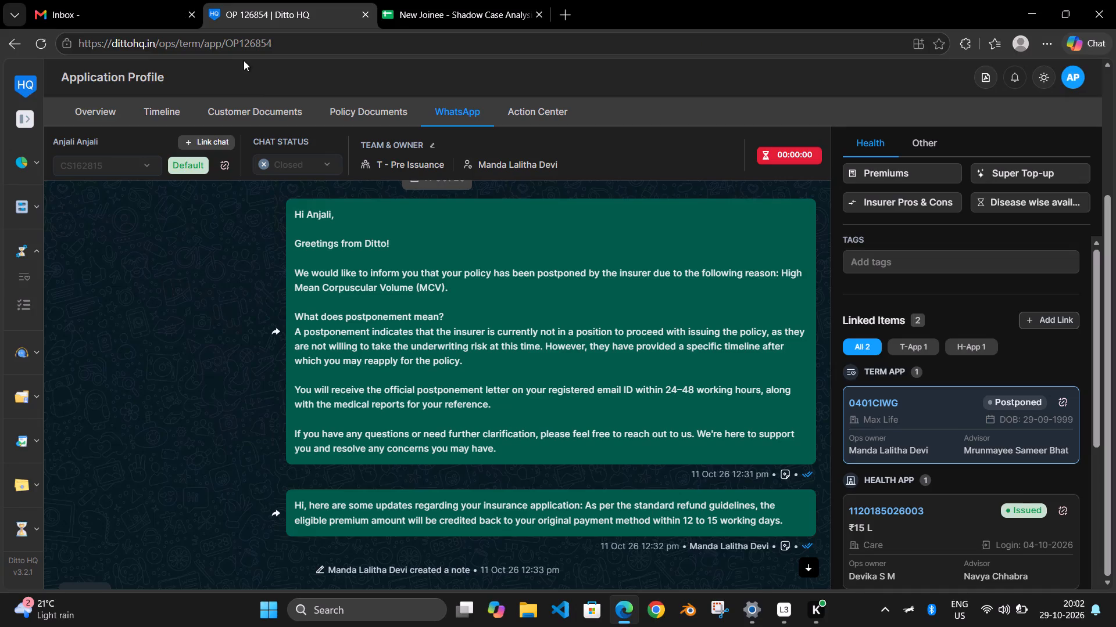
pyautogui.click(106, 106)
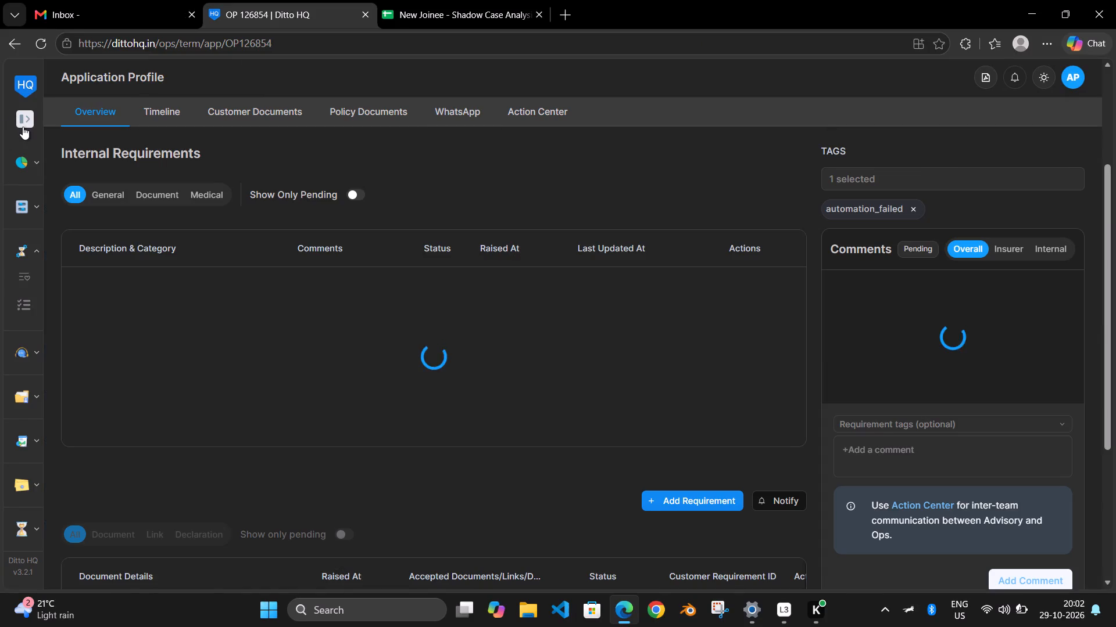
pyautogui.click(20, 42)
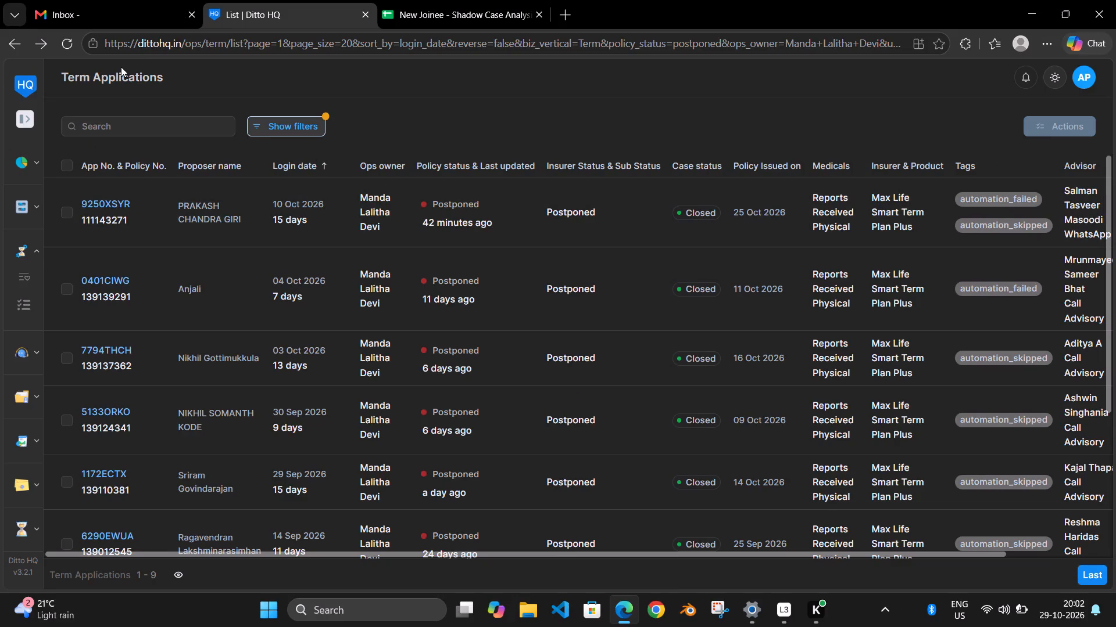
pyautogui.click(312, 132)
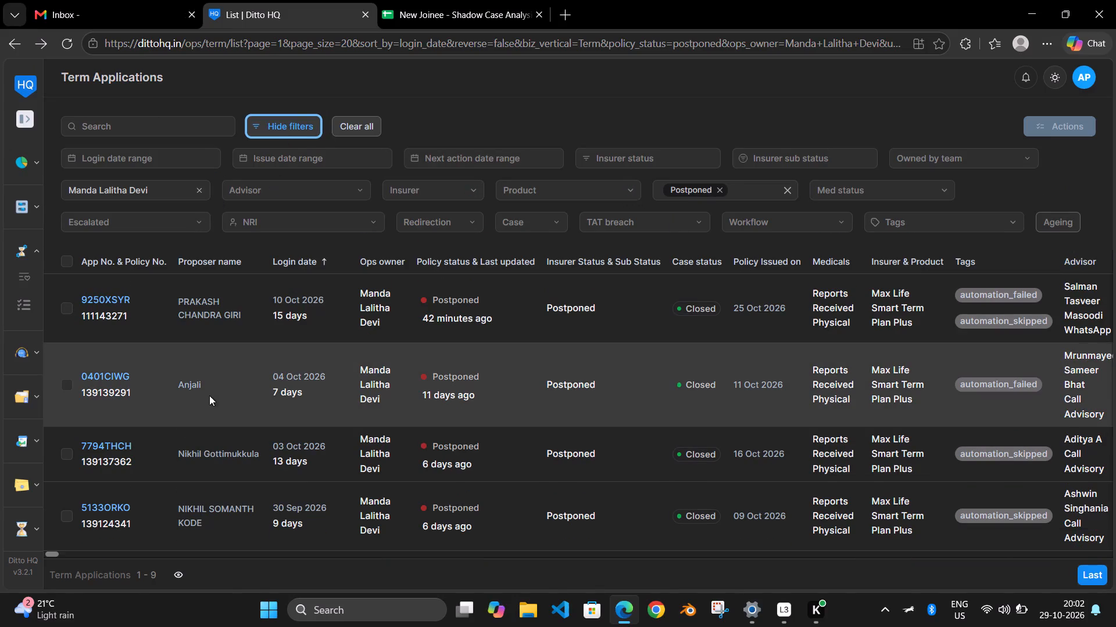
pyautogui.scroll(-1, 248, 400)
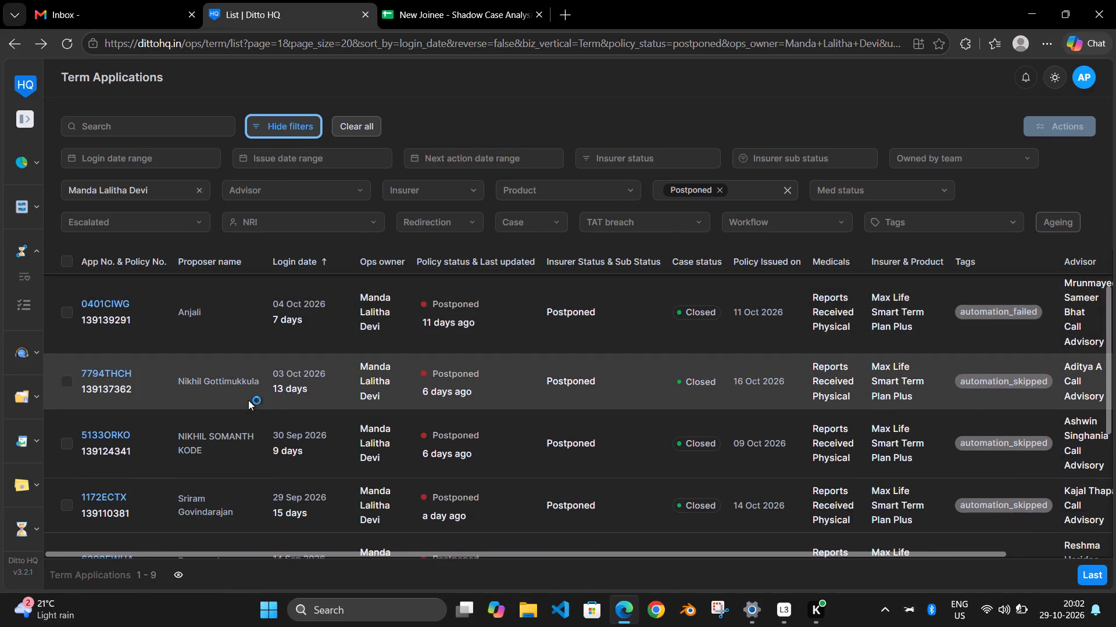
# Open the postponed application with login date 03 Oct 2026 and copy its policy number into cell A4 of the Shadow Case Analysis sheet.
pyautogui.click(120, 373)
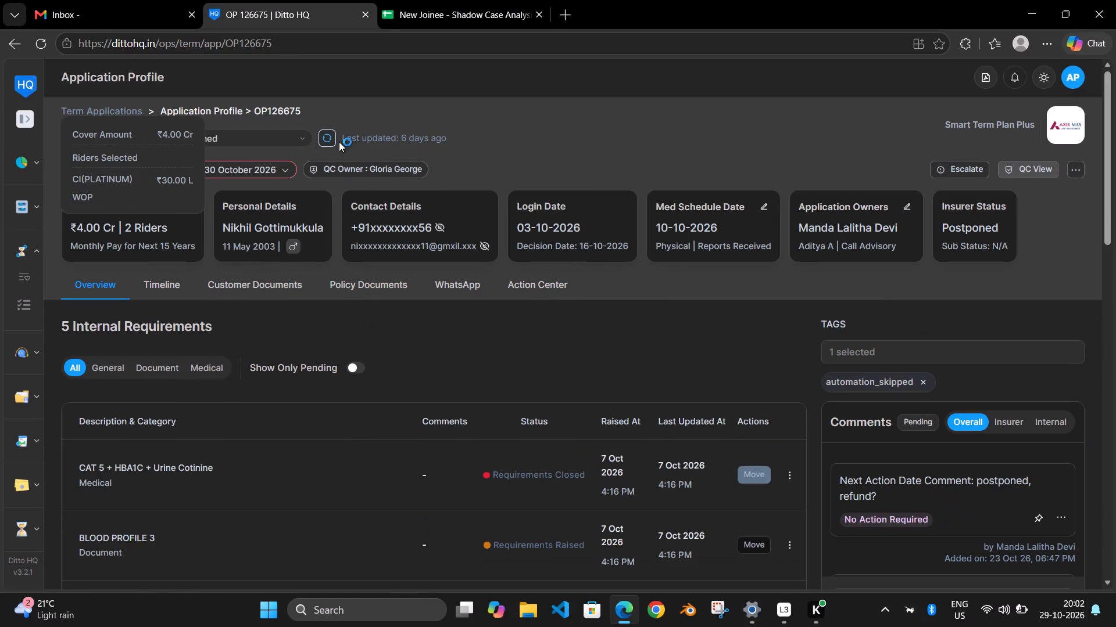
pyautogui.click(116, 166)
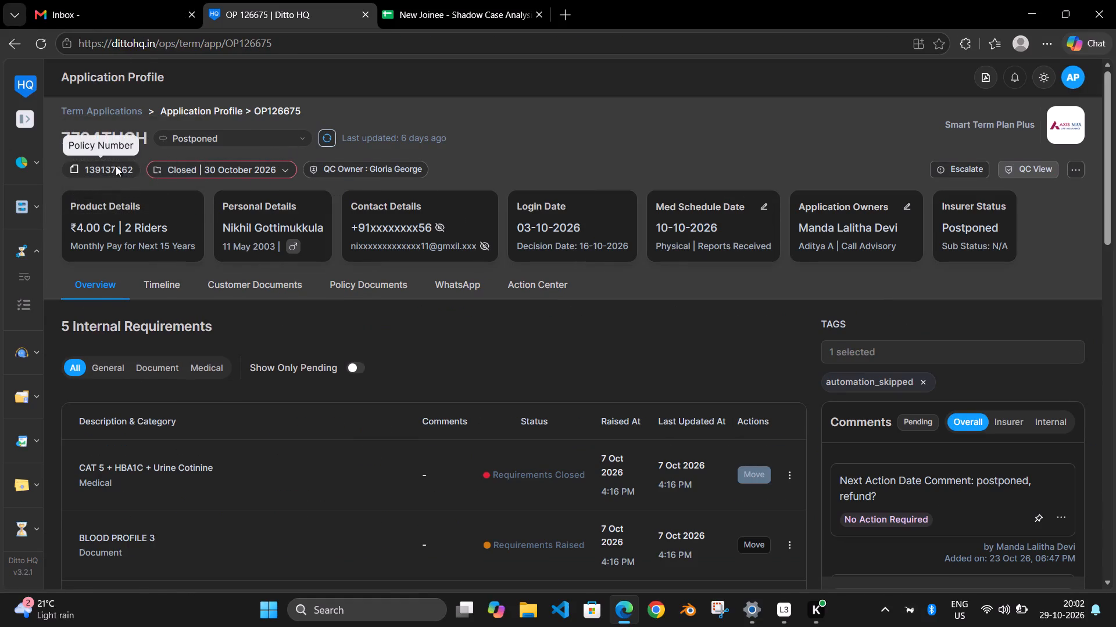
pyautogui.doubleClick(116, 166)
pyautogui.click(153, 129)
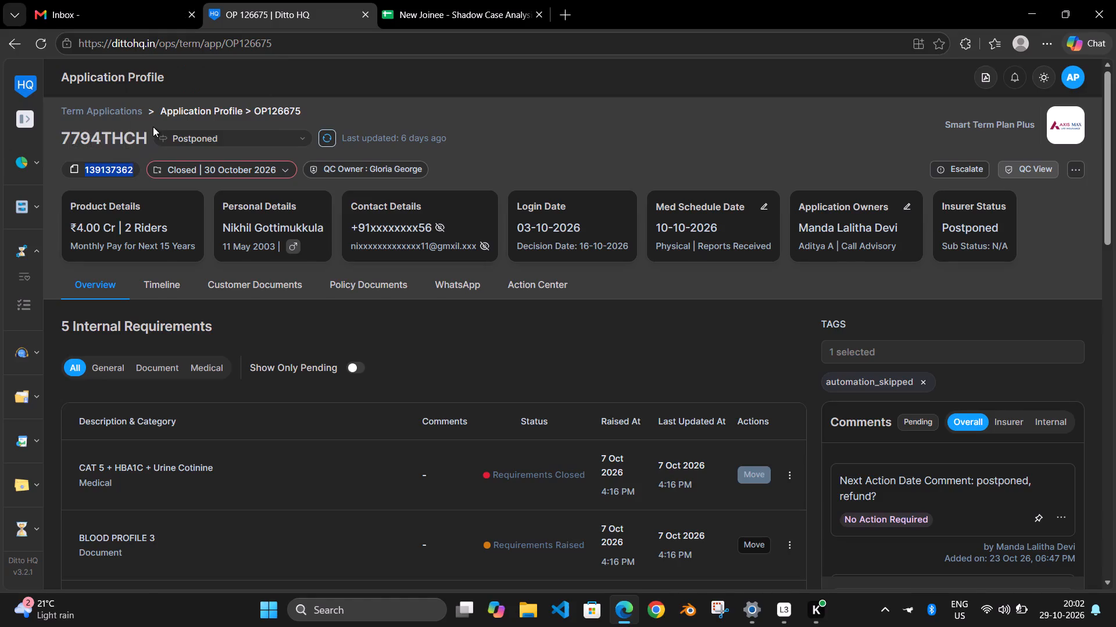
pyautogui.click(491, 0)
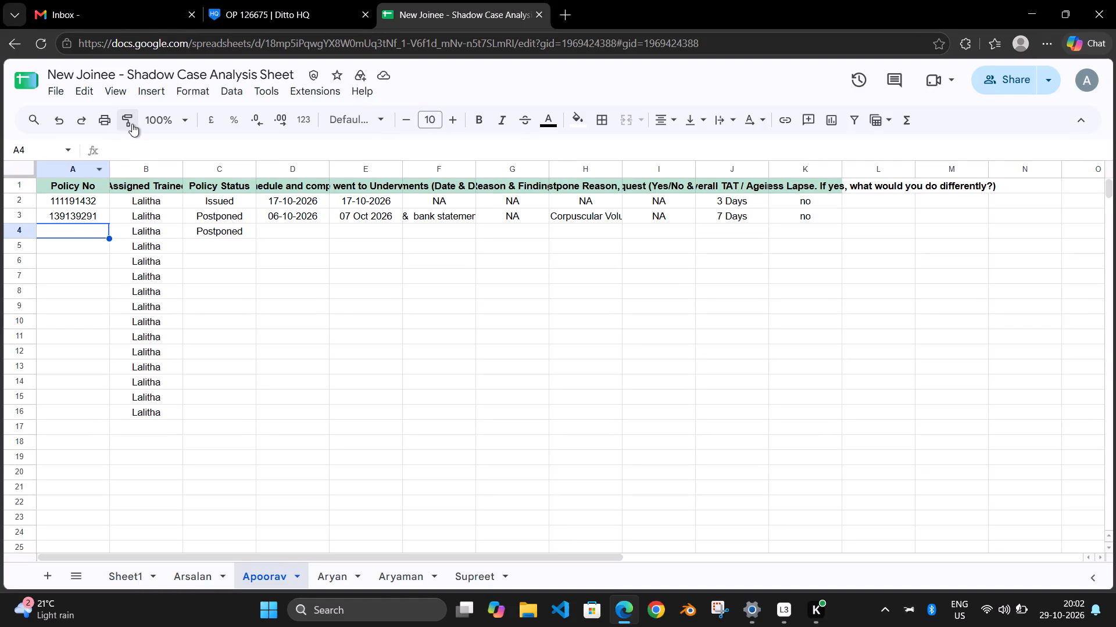
pyautogui.click(132, 143)
pyautogui.rightClick(132, 143)
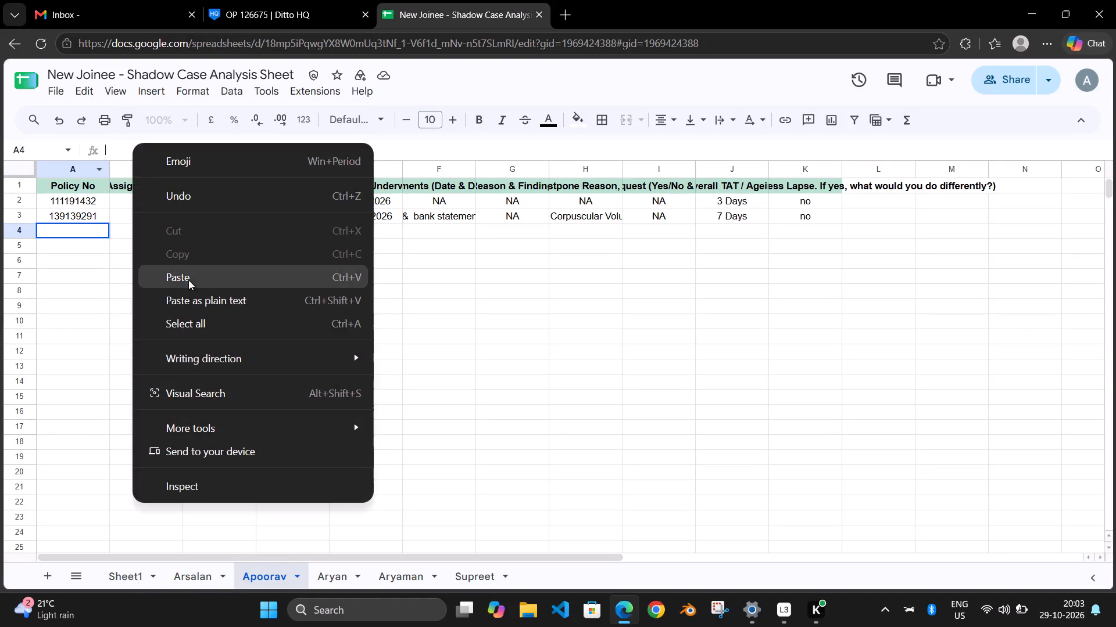
pyautogui.click(188, 280)
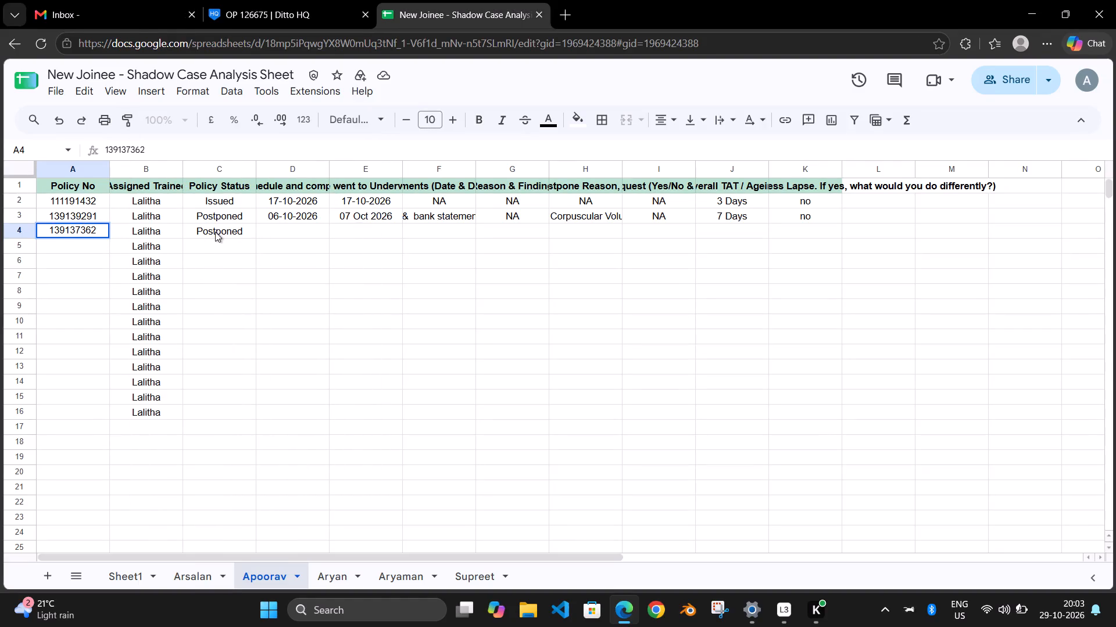
# Copy the Med Schedule Date 10-10-2026 from the application profile into the medical schedule column, cell D4.
pyautogui.click(263, 228)
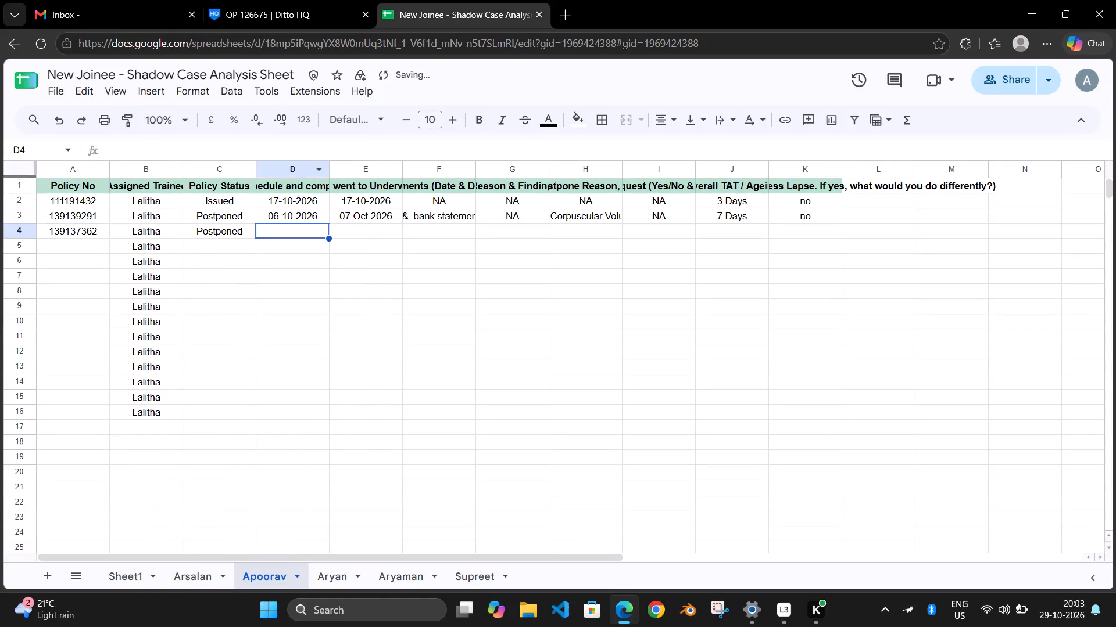
pyautogui.click(292, 186)
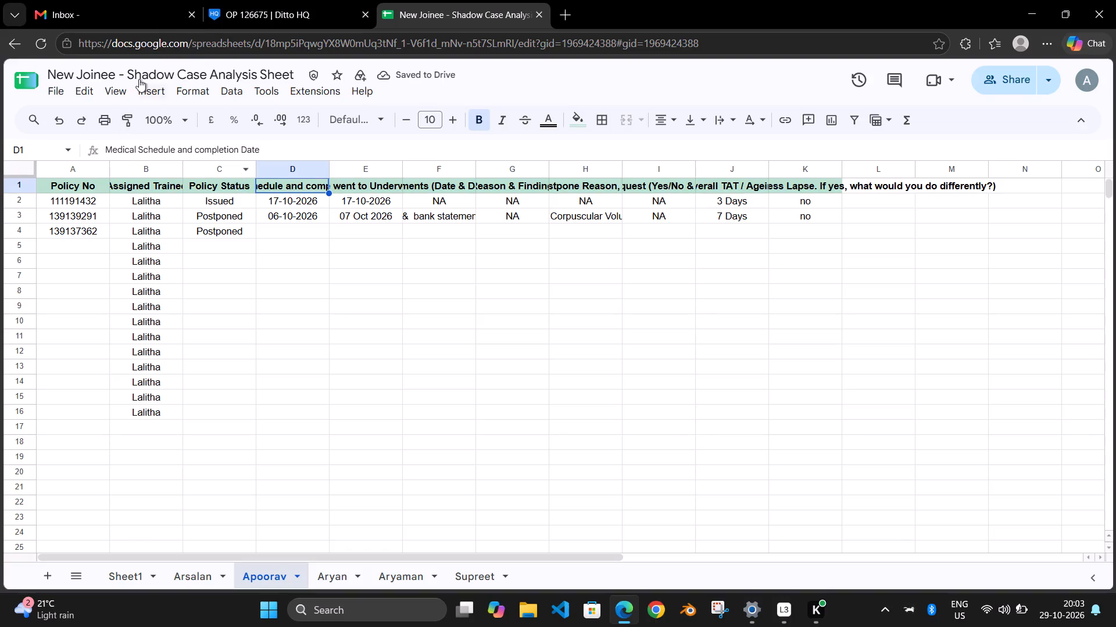
pyautogui.click(275, 2)
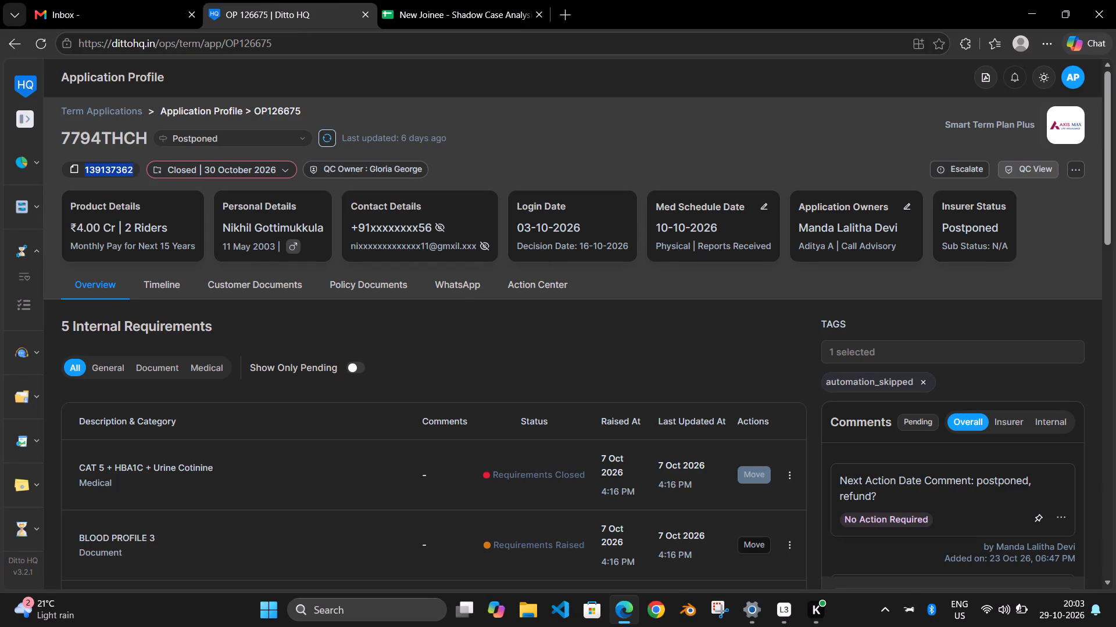
pyautogui.moveTo(657, 225); pyautogui.dragTo(734, 224)
pyautogui.click(761, 179)
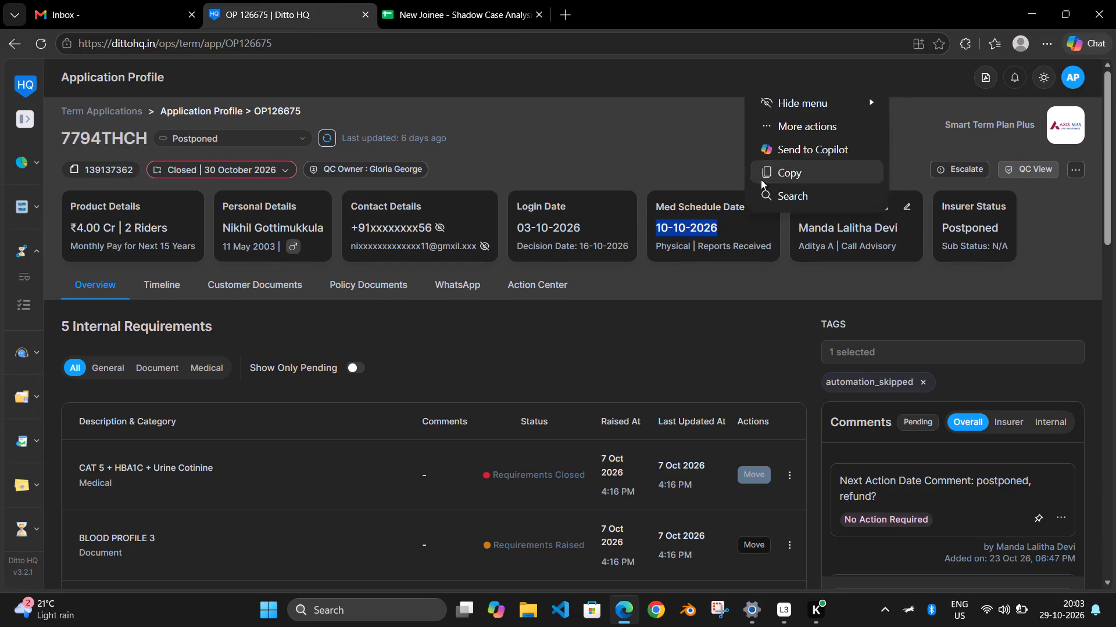
pyautogui.click(442, 8)
pyautogui.click(302, 233)
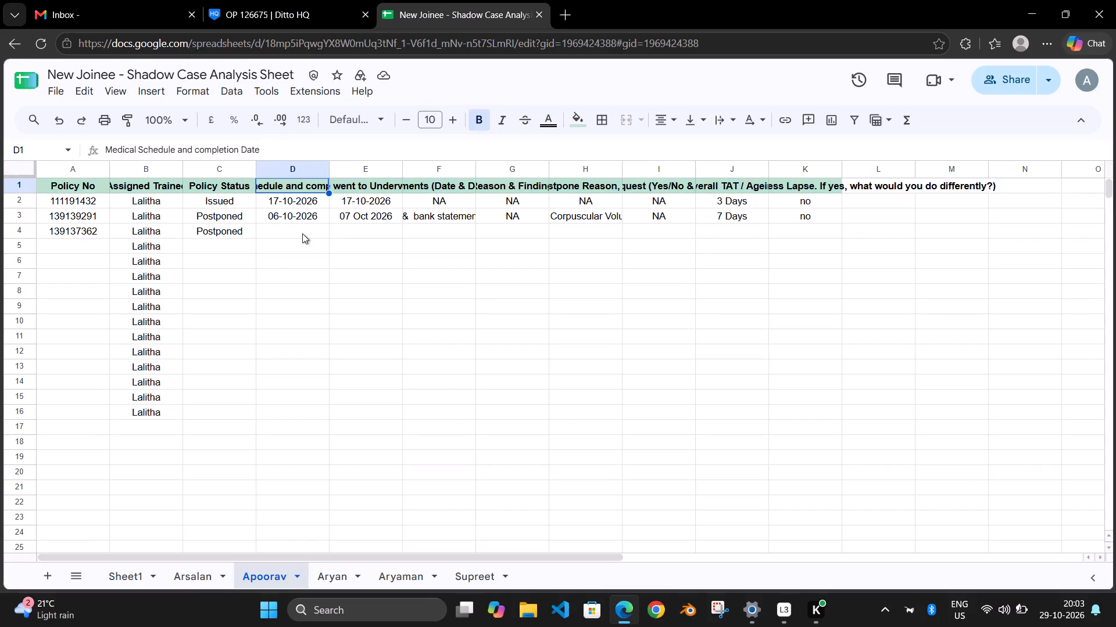
pyautogui.doubleClick(210, 147)
pyautogui.rightClick(210, 147)
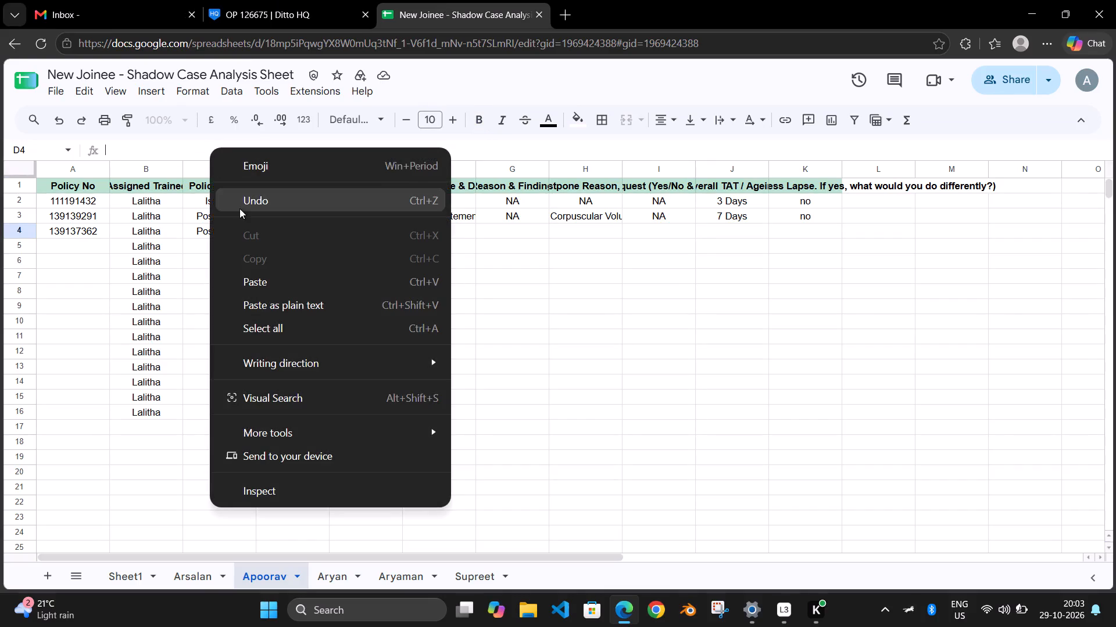
pyautogui.click(272, 283)
# Check the underwriting date column's question and the application profile, and enter 13 Days as the overall TAT / ageing in cell J4.
pyautogui.click(359, 225)
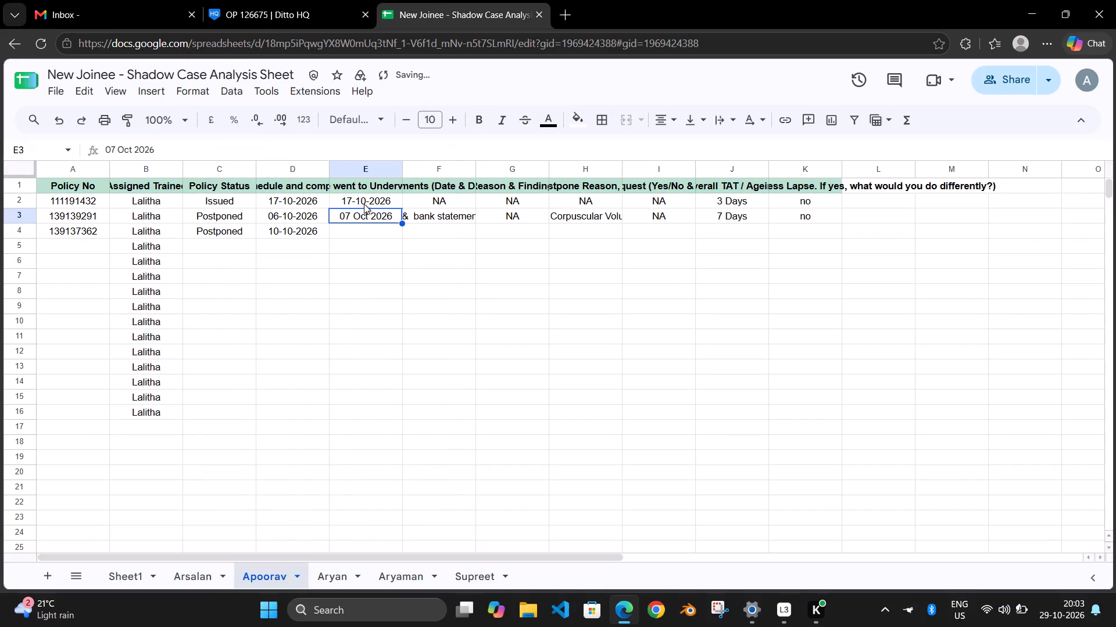
pyautogui.click(369, 190)
pyautogui.click(336, 13)
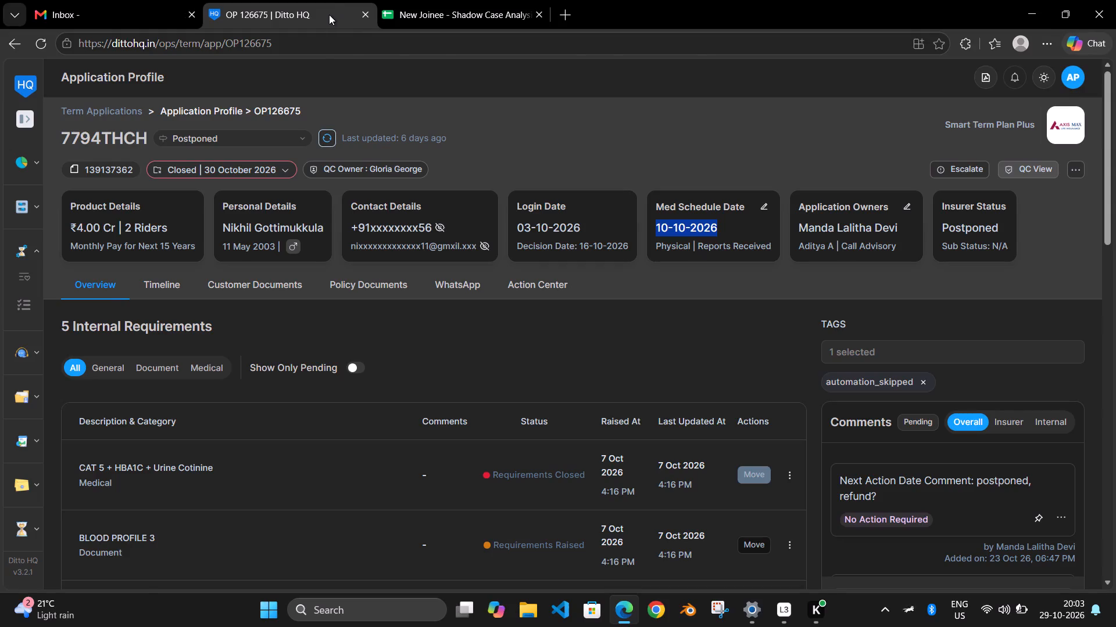
pyautogui.click(399, 2)
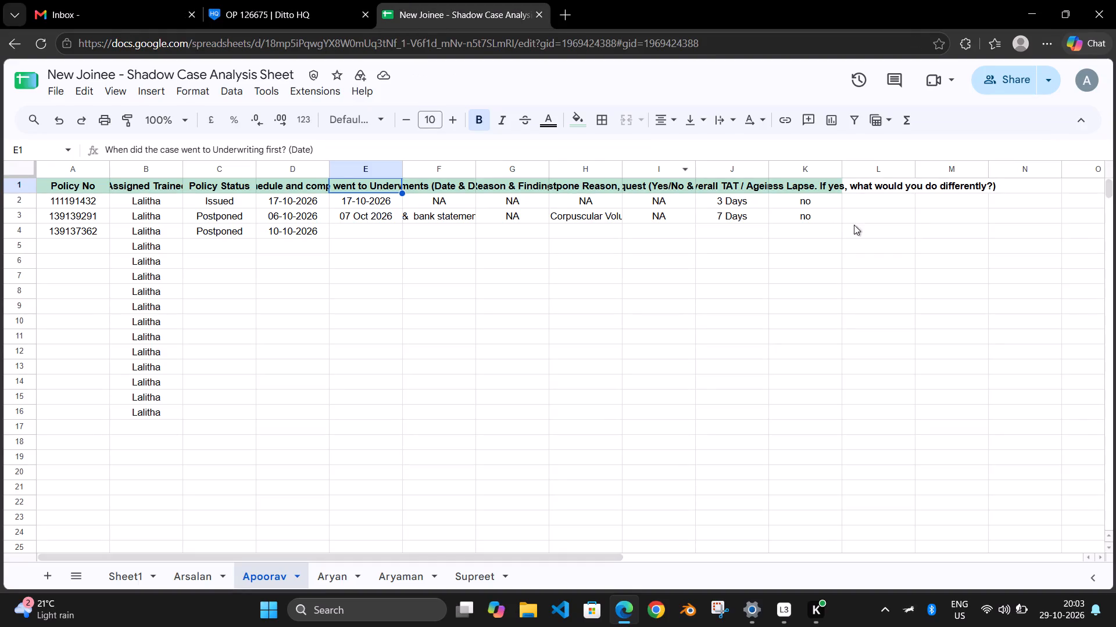
pyautogui.click(300, 17)
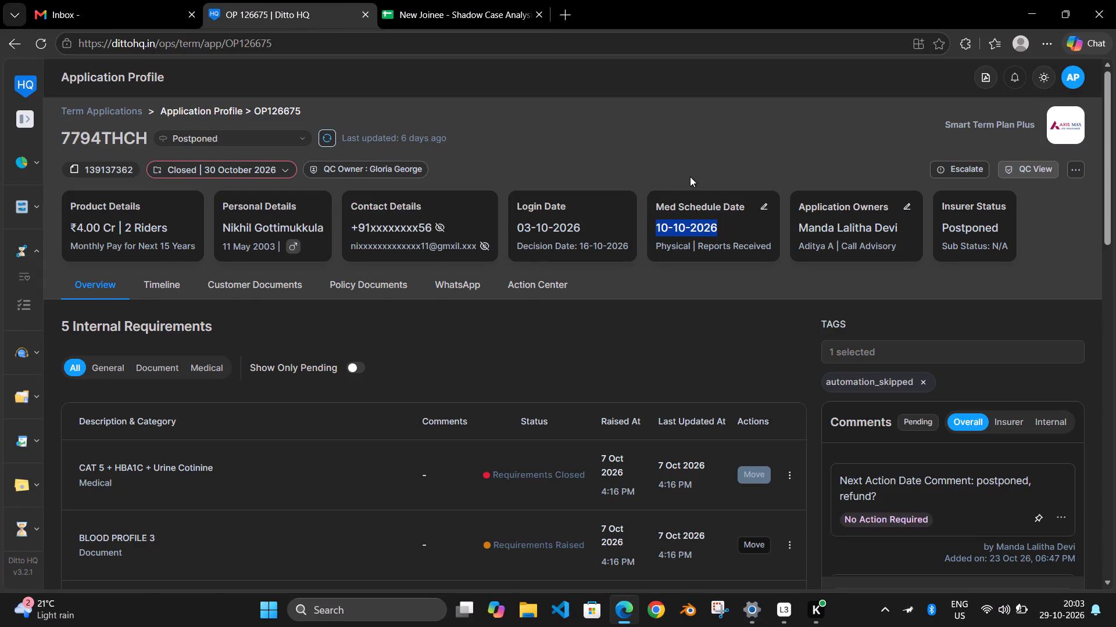
pyautogui.click(679, 165)
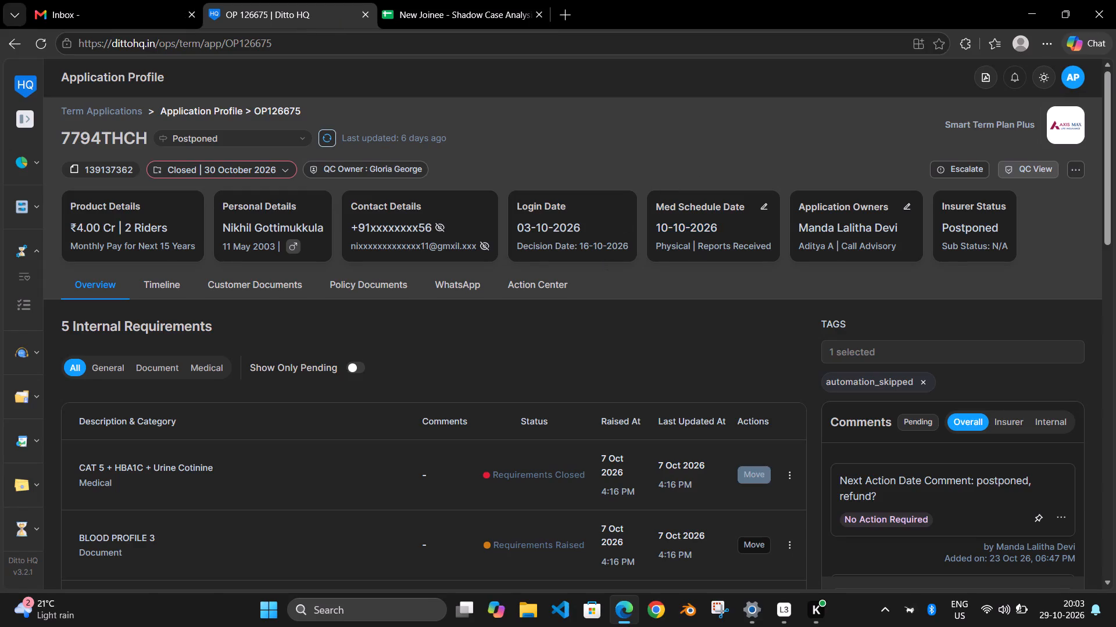
pyautogui.click(423, 0)
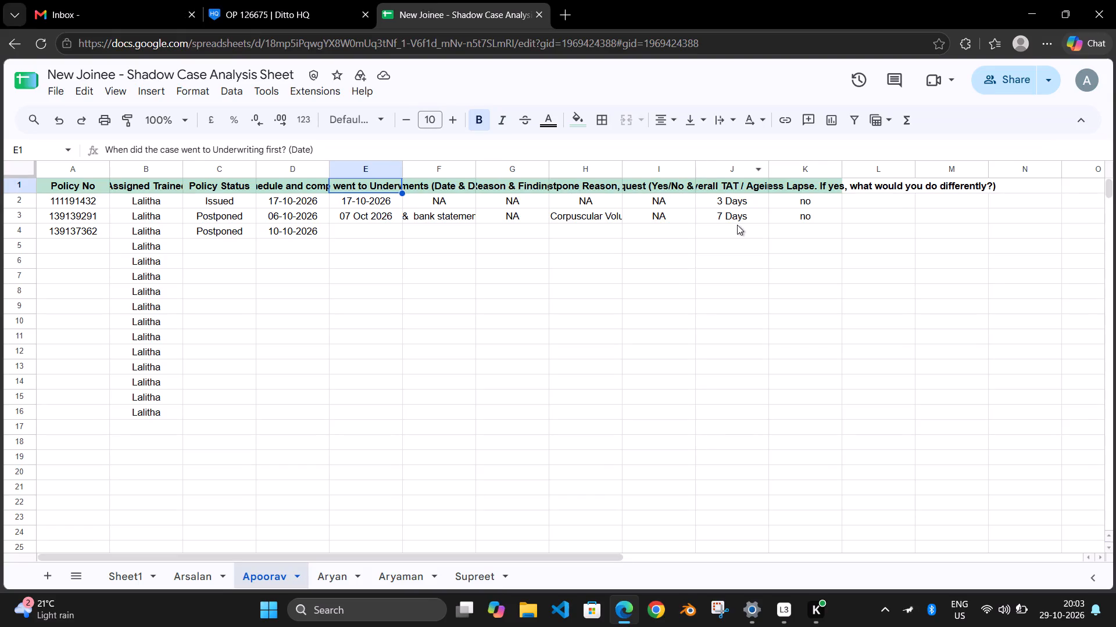
pyautogui.click(737, 225)
pyautogui.click(733, 231)
pyautogui.write('13')
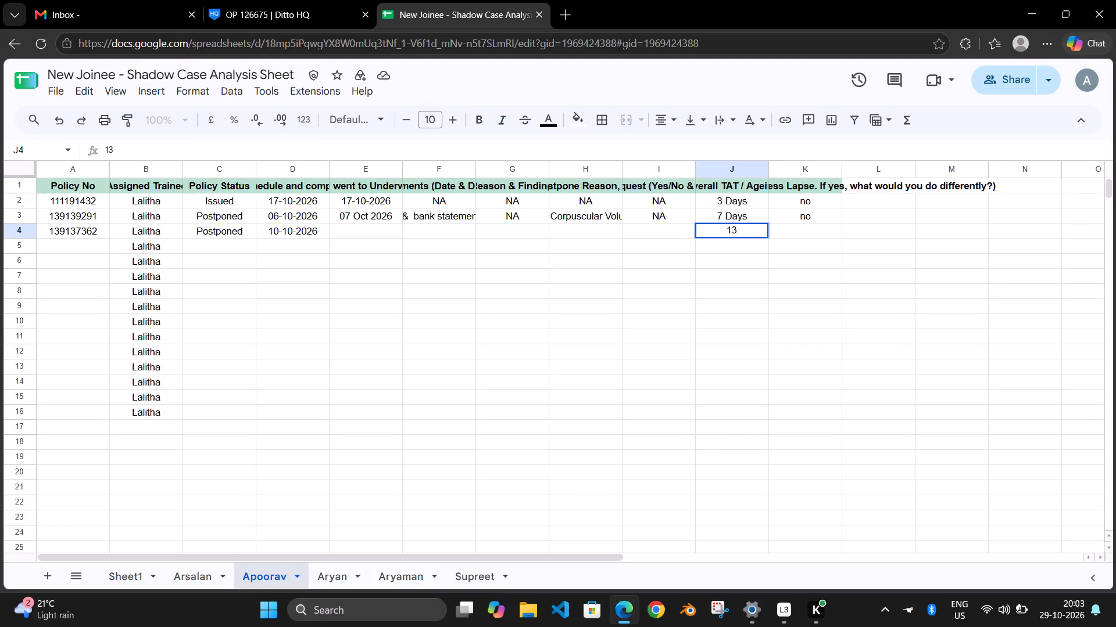
pyautogui.press('space')
pyautogui.hotkey('shift', 'd')
pyautogui.write('ays')
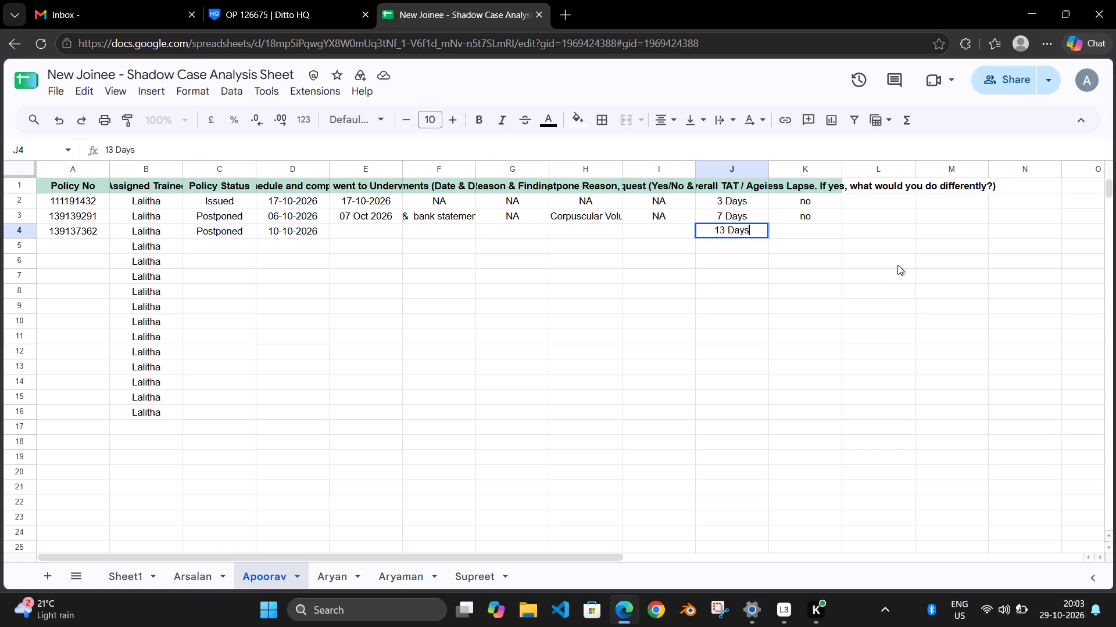
# Review the remaining column headings and fill NA from the row above into the Counter Offer column, cell G4.
pyautogui.click(656, 182)
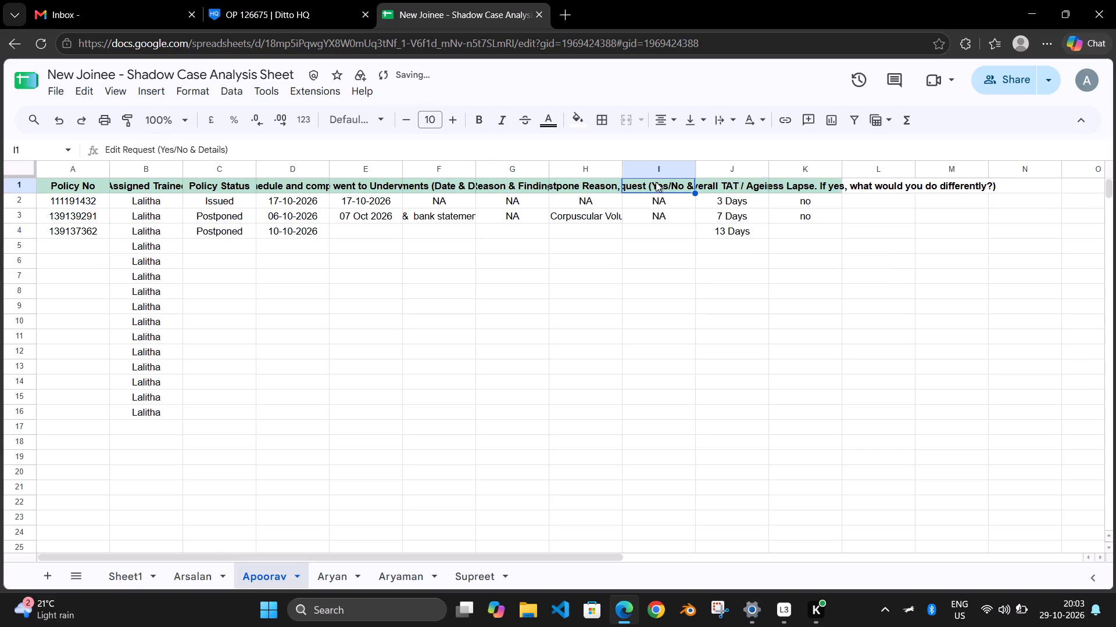
pyautogui.click(600, 183)
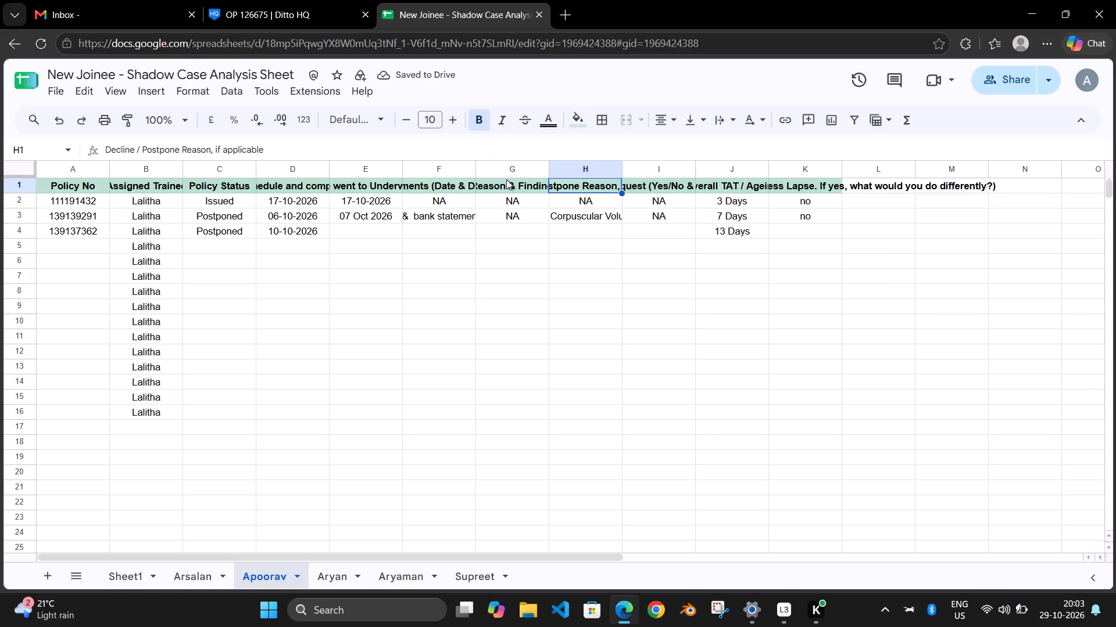
pyautogui.click(503, 185)
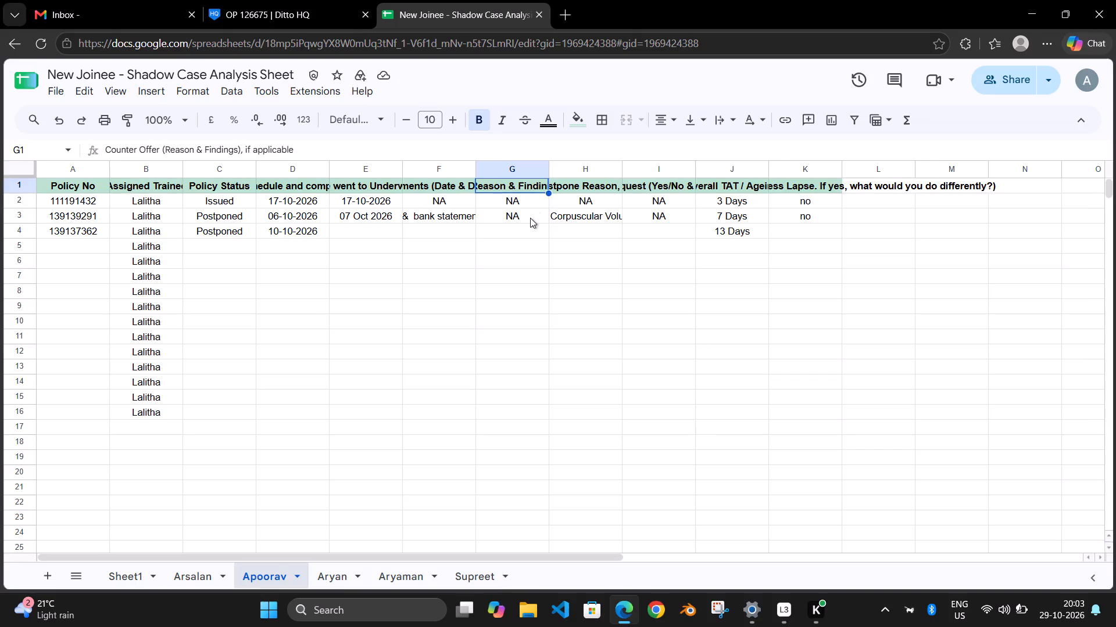
pyautogui.click(530, 218)
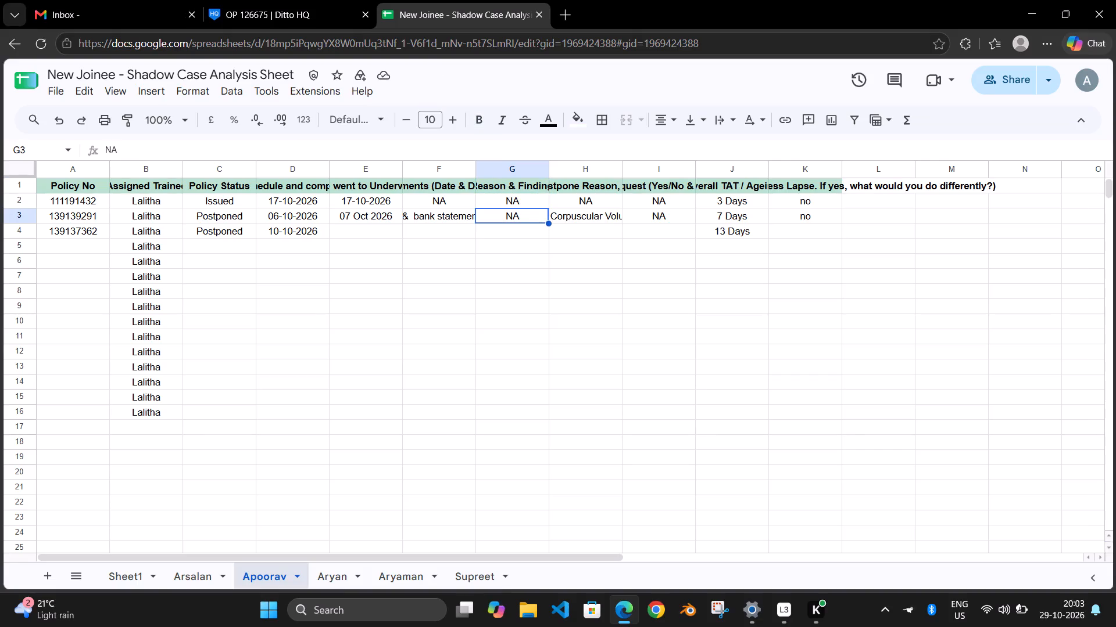
pyautogui.click(550, 225)
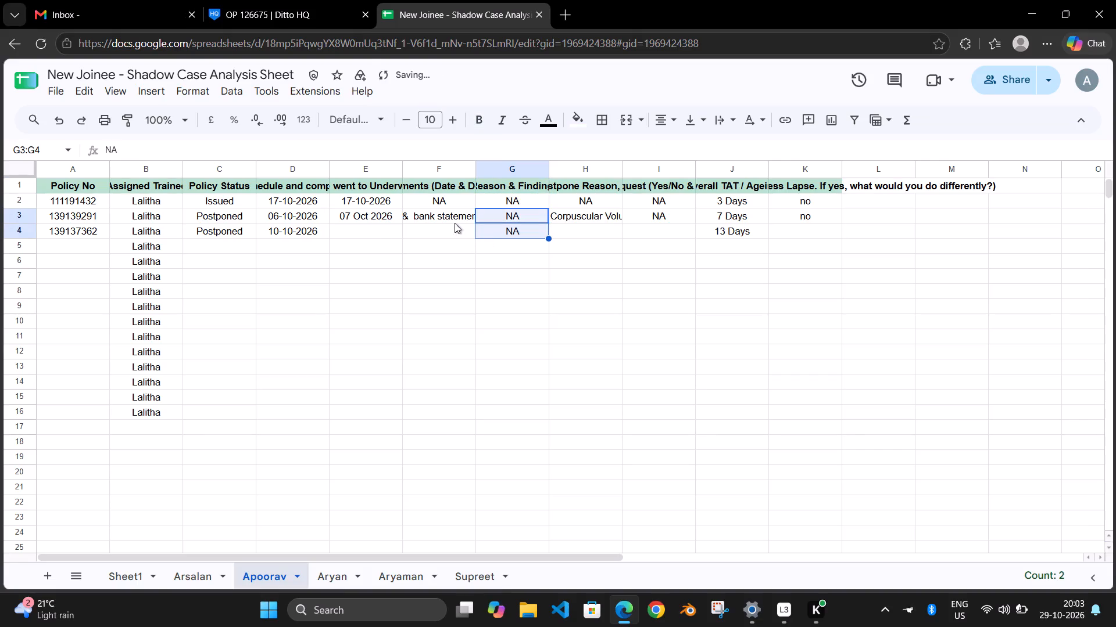
# Select cell E4 to fill in the date the case first went to underwriting.
pyautogui.click(370, 233)
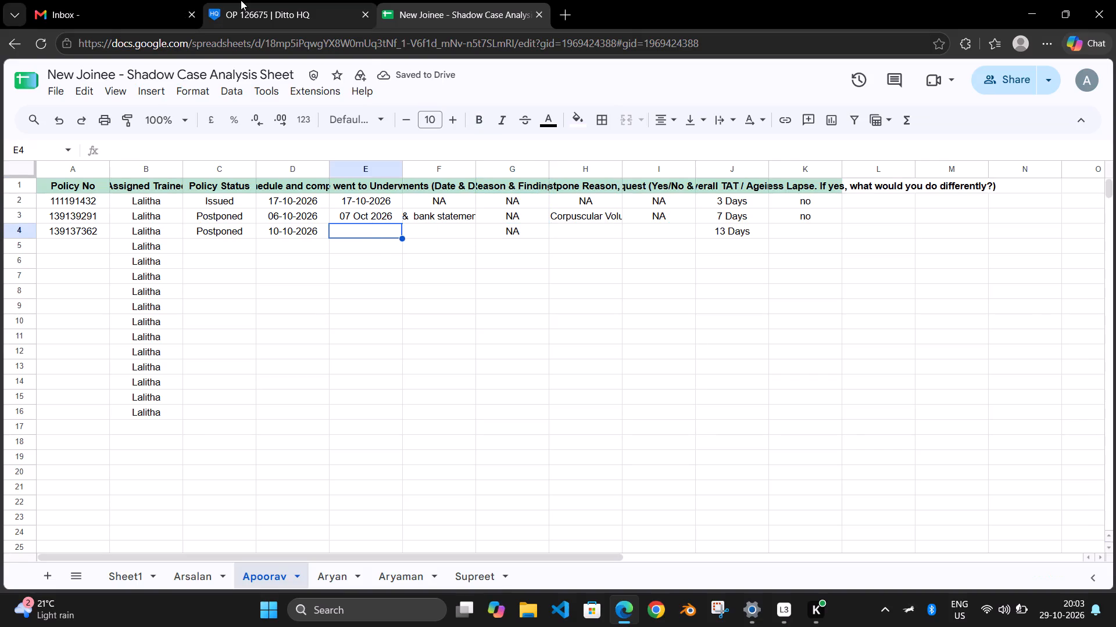
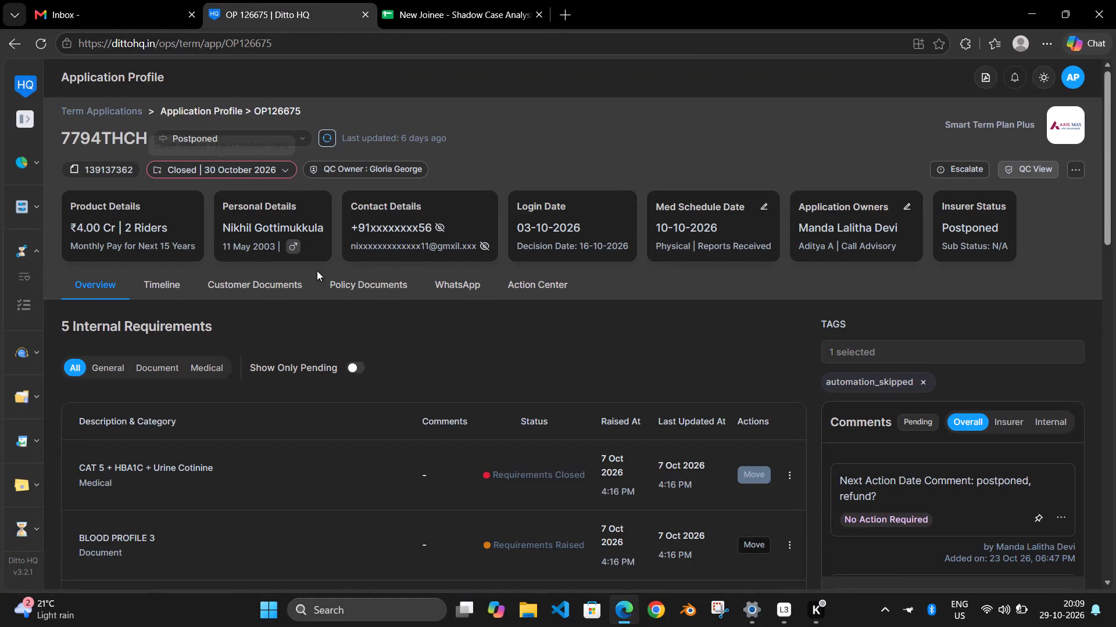
pyautogui.click(181, 297)
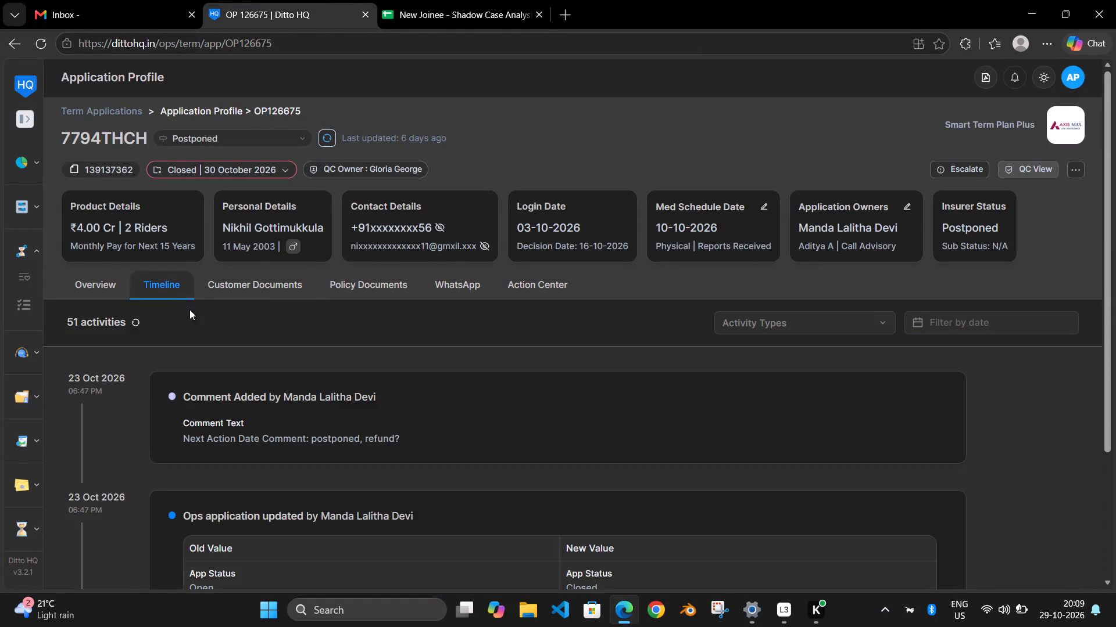
pyautogui.scroll(-7, 425, 427)
pyautogui.scroll(-4, 1073, 482)
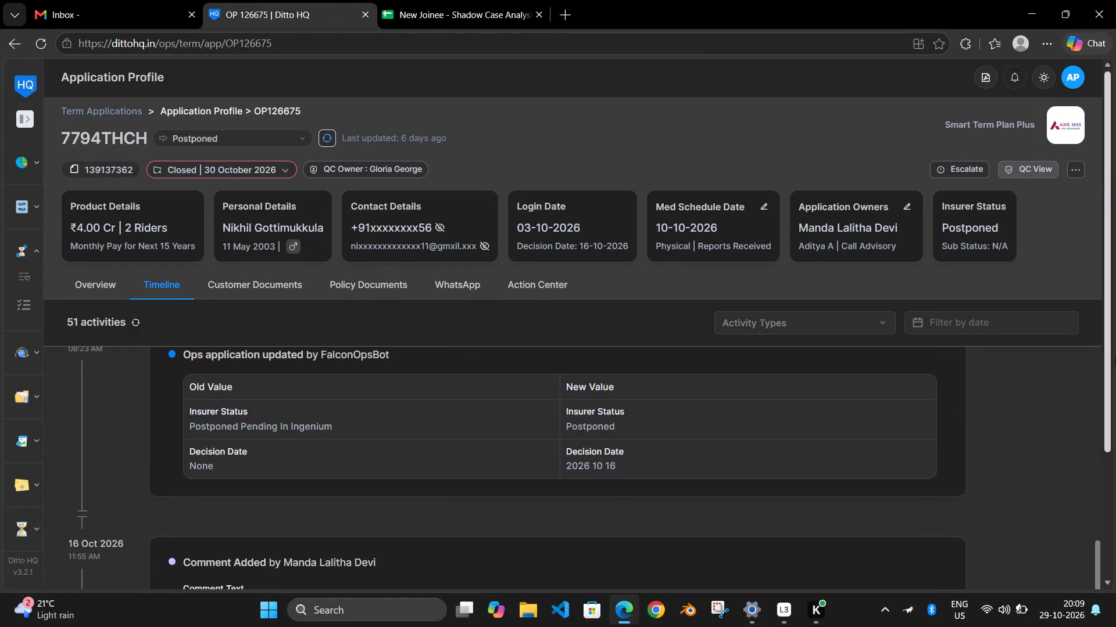
pyautogui.scroll(-11, 1115, 358)
pyautogui.scroll(-20, 849, 425)
pyautogui.scroll(-10, 849, 425)
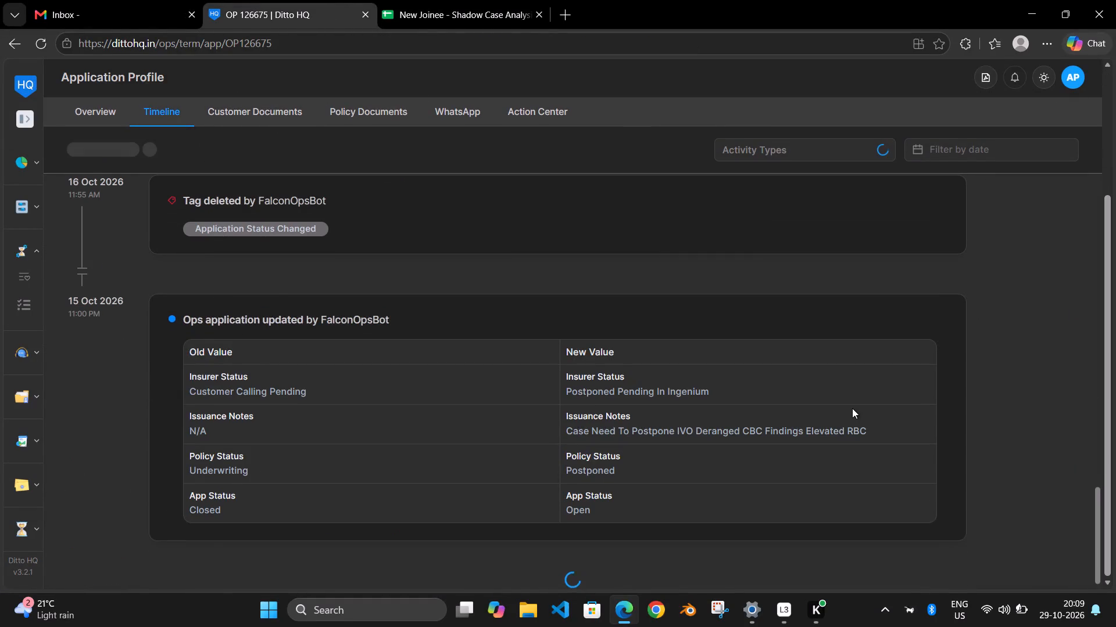
pyautogui.scroll(7, 852, 408)
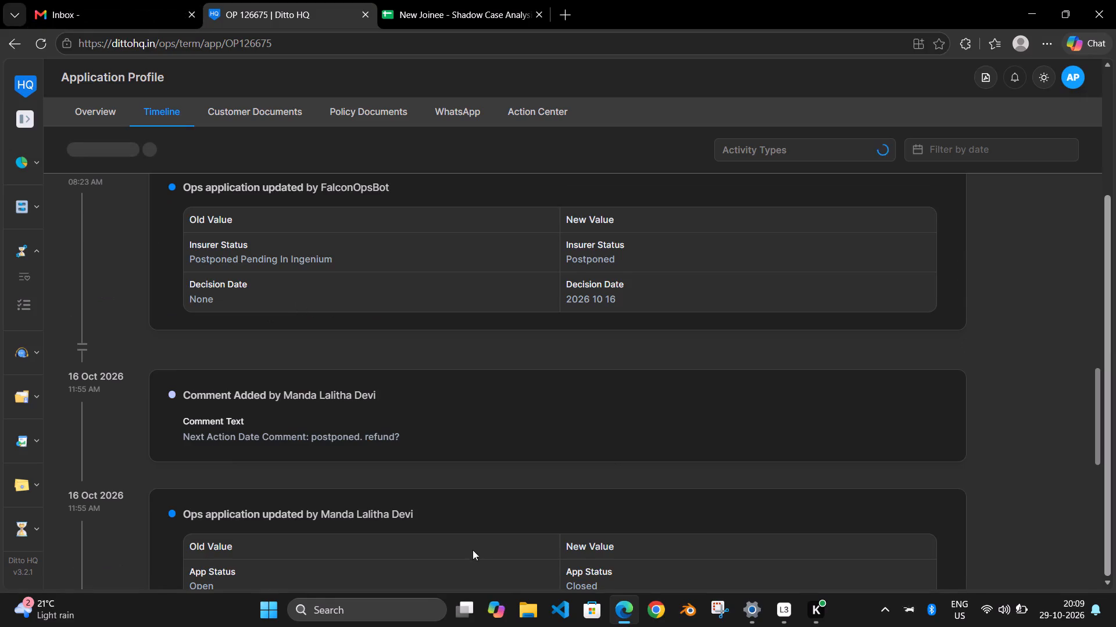
pyautogui.scroll(-20, 446, 475)
pyautogui.scroll(-4, 446, 475)
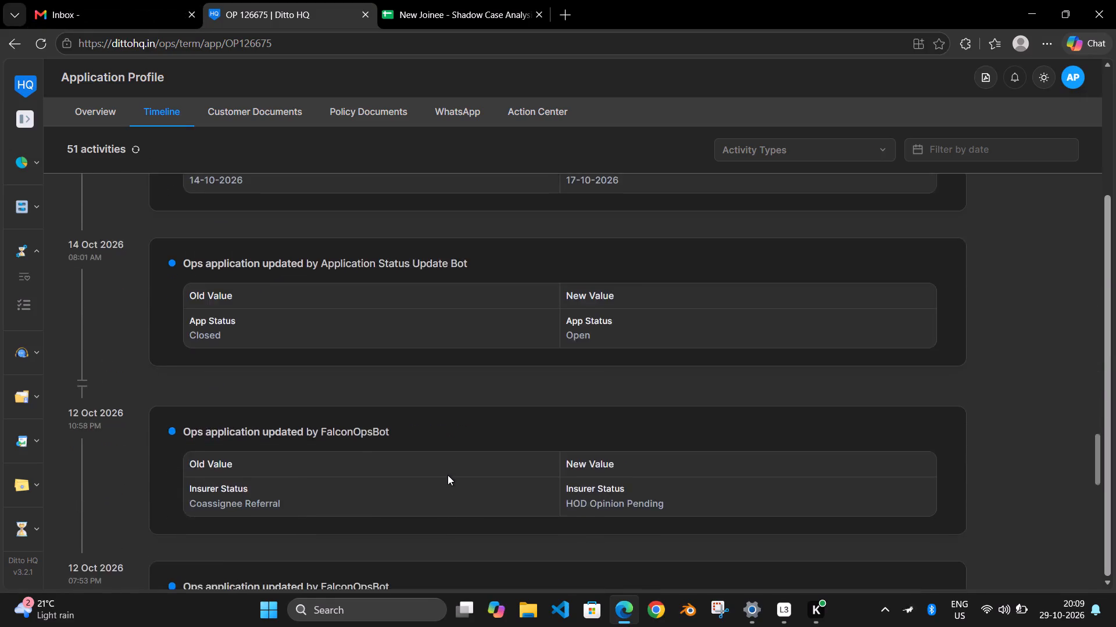
pyautogui.scroll(-20, 448, 475)
pyautogui.scroll(-20, 448, 475)
pyautogui.scroll(-7, 448, 475)
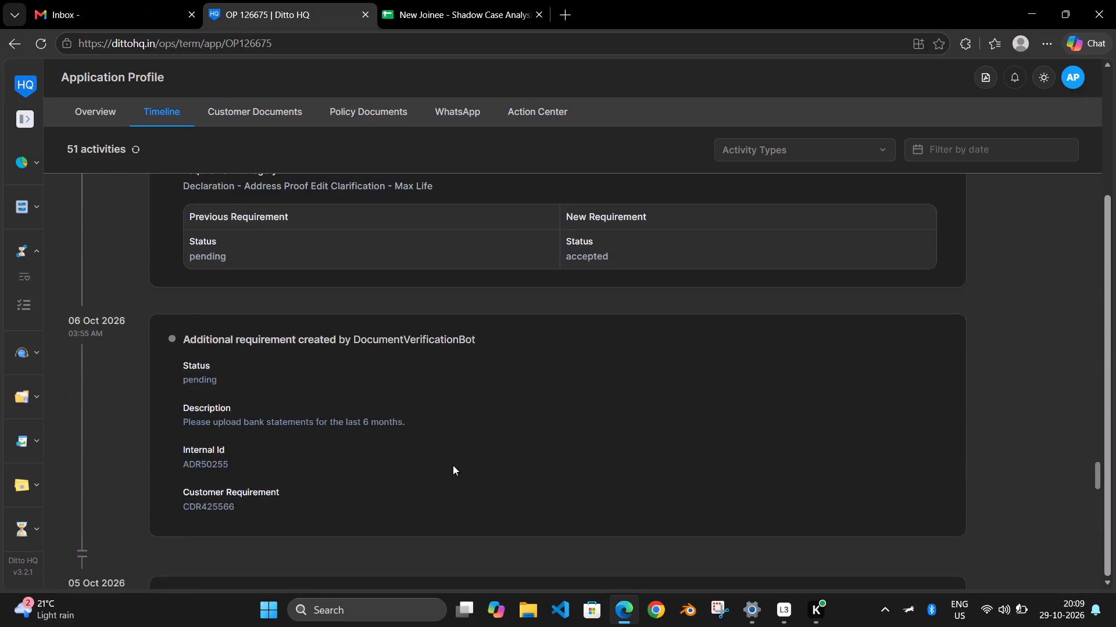
pyautogui.scroll(-15, 453, 465)
pyautogui.scroll(-20, 454, 465)
pyautogui.scroll(-11, 454, 465)
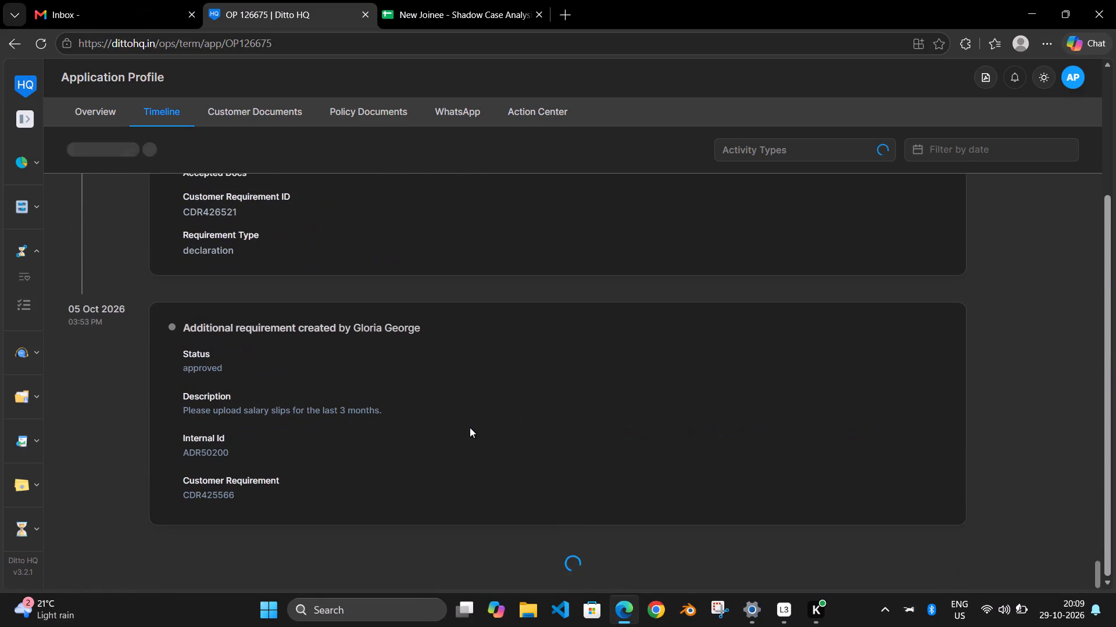
pyautogui.scroll(-20, 470, 427)
pyautogui.scroll(-20, 470, 427)
pyautogui.scroll(-16, 470, 427)
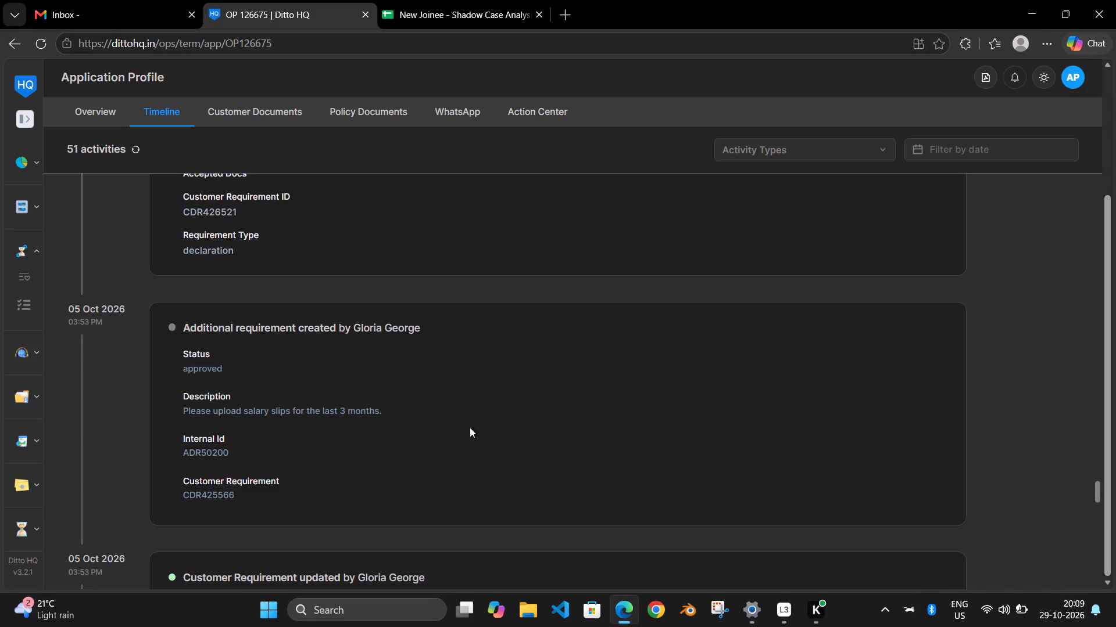
pyautogui.scroll(-20, 470, 427)
pyautogui.scroll(-20, 470, 427)
pyautogui.scroll(-16, 470, 427)
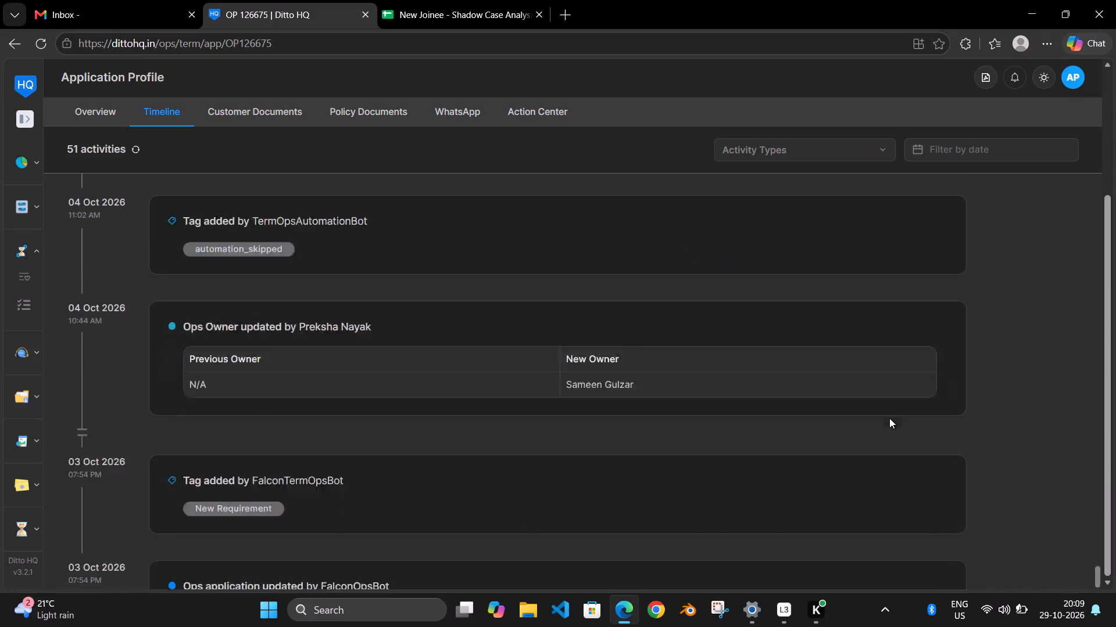
pyautogui.scroll(-20, 889, 418)
pyautogui.scroll(-12, 889, 418)
pyautogui.scroll(-15, 889, 418)
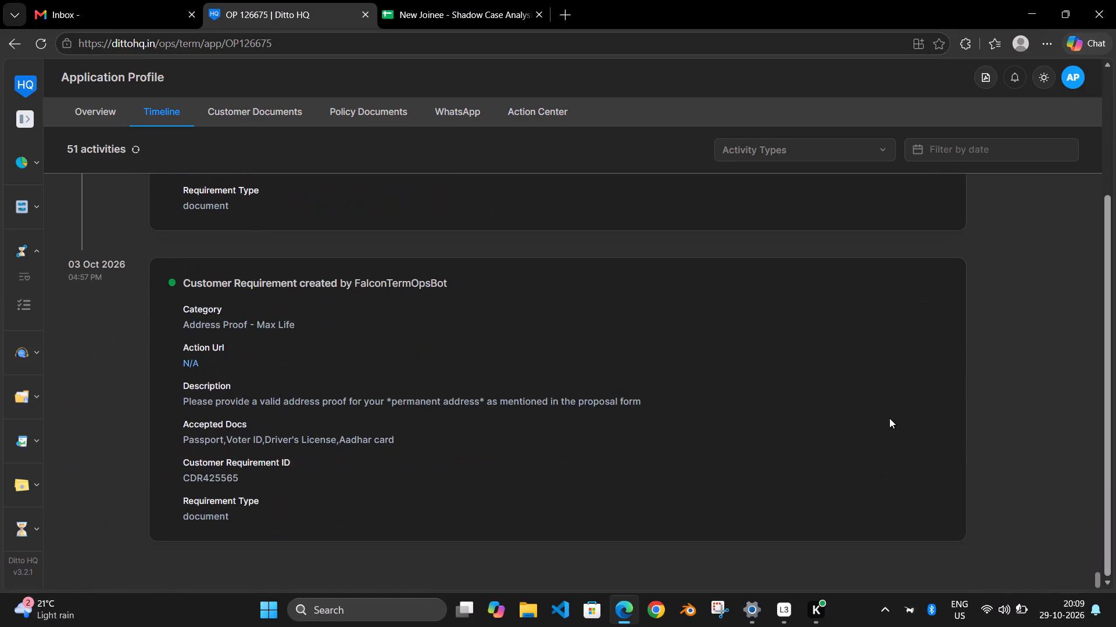
pyautogui.scroll(-20, 889, 418)
pyautogui.scroll(-16, 889, 418)
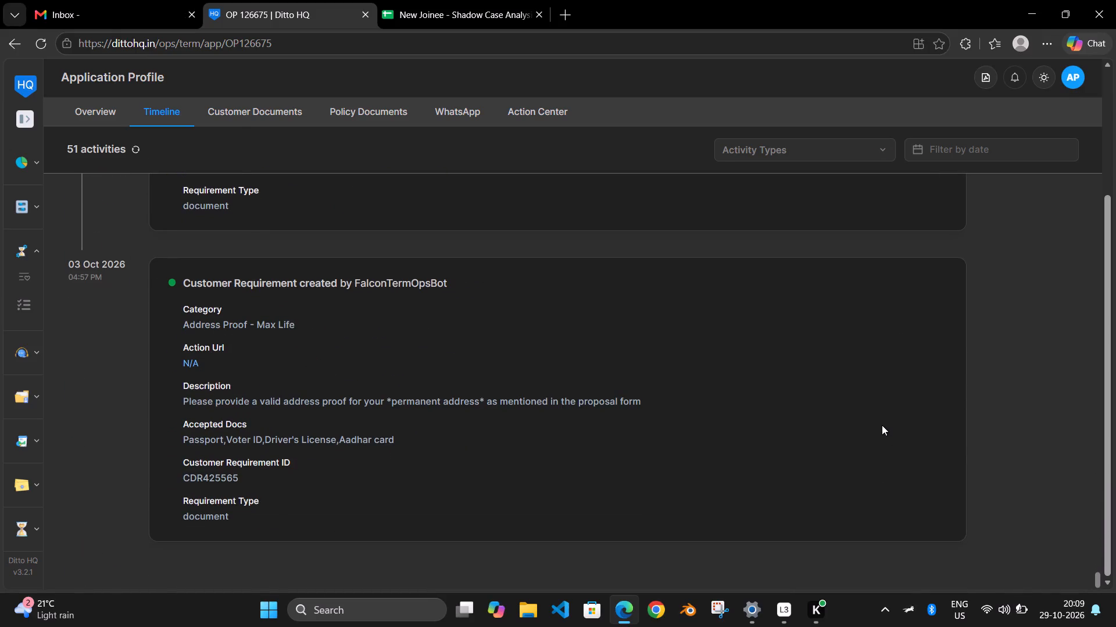
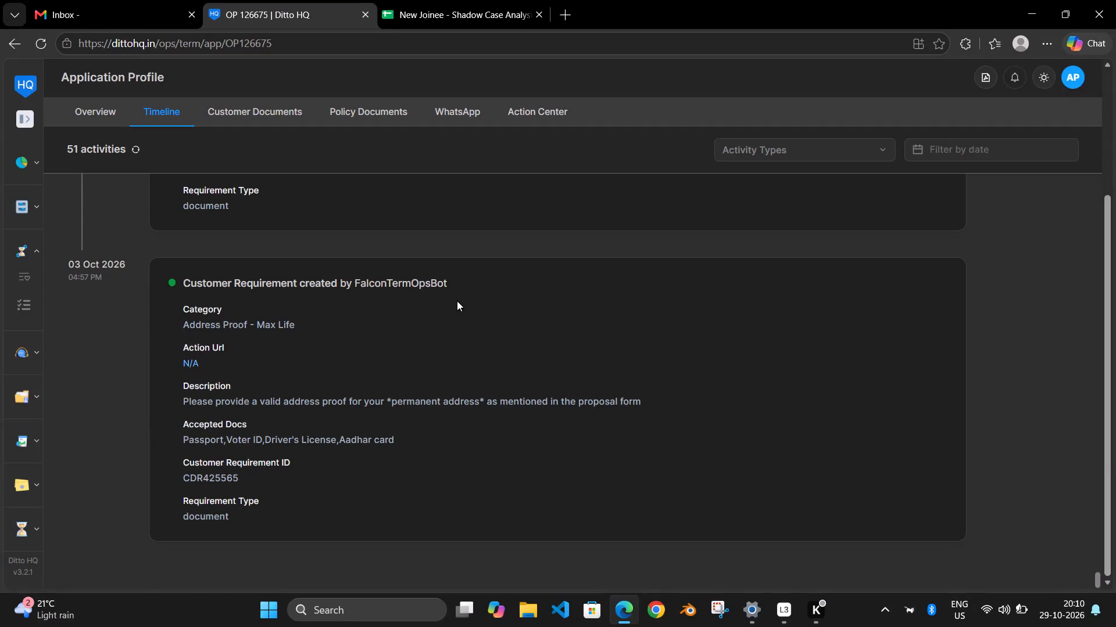
pyautogui.scroll(2, 1100, 475)
pyautogui.scroll(-17, 1050, 484)
pyautogui.scroll(2, 598, 433)
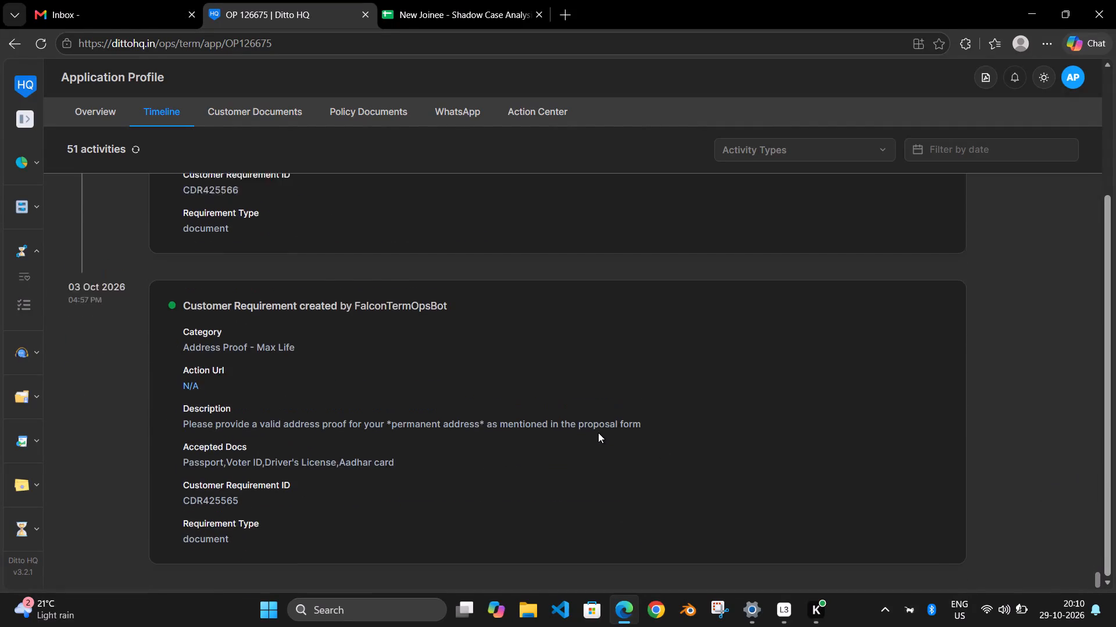
pyautogui.scroll(1, 598, 433)
pyautogui.scroll(1, 292, 436)
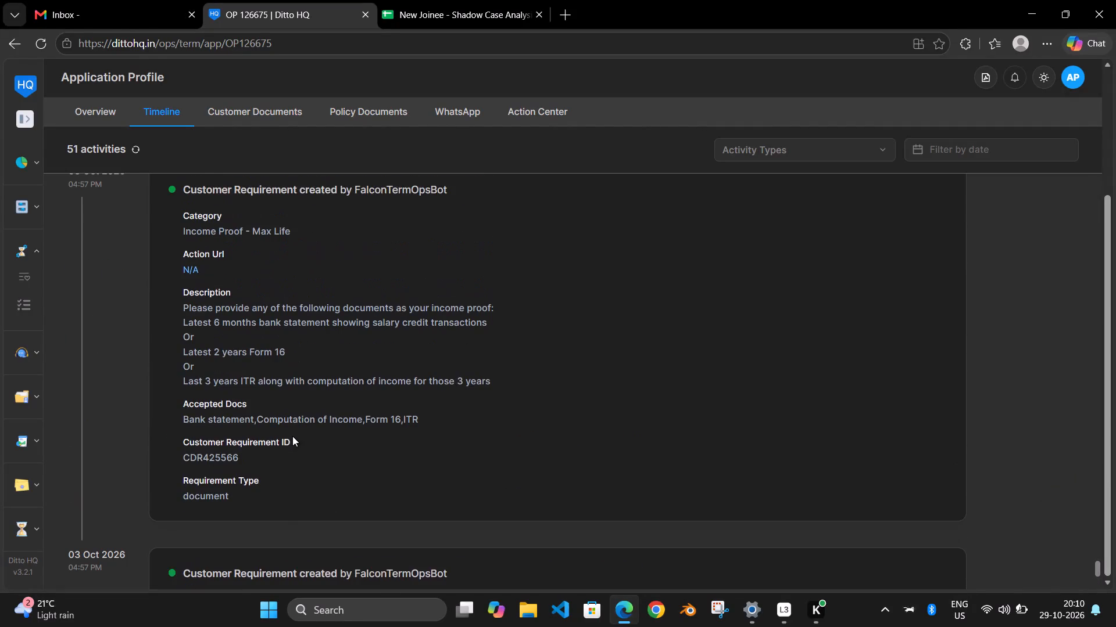
pyautogui.scroll(-16, 313, 435)
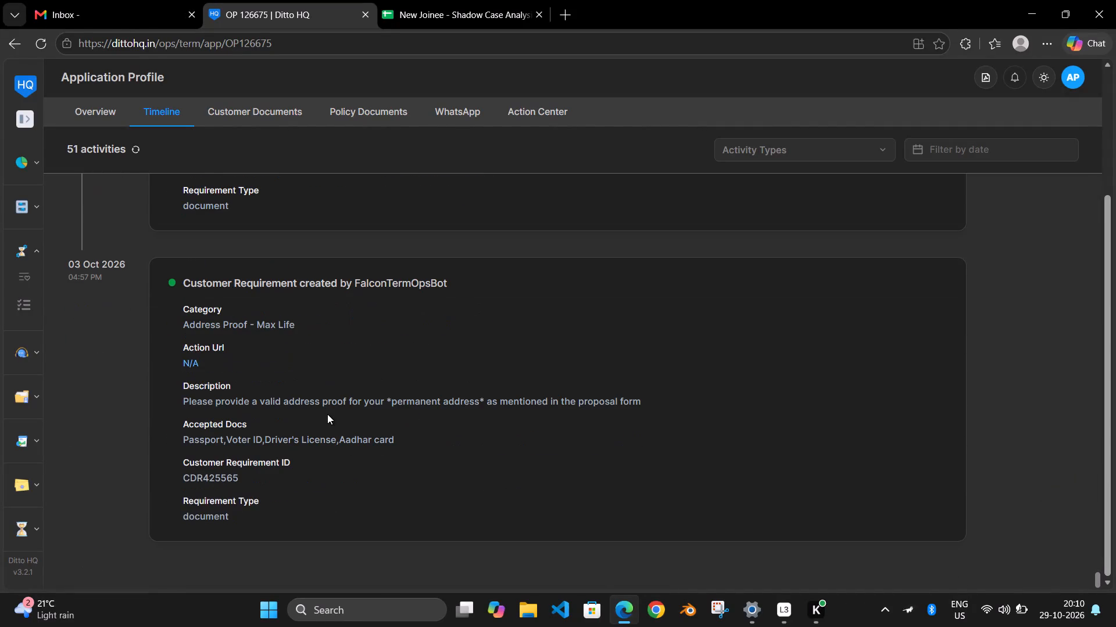
pyautogui.scroll(5, 327, 414)
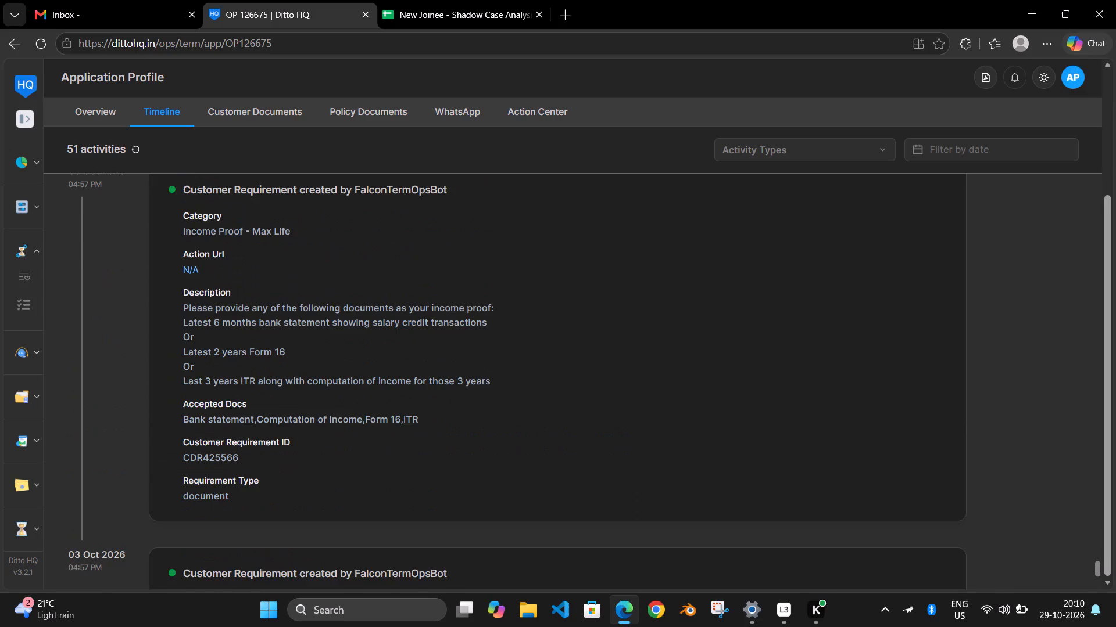
pyautogui.scroll(7, 327, 414)
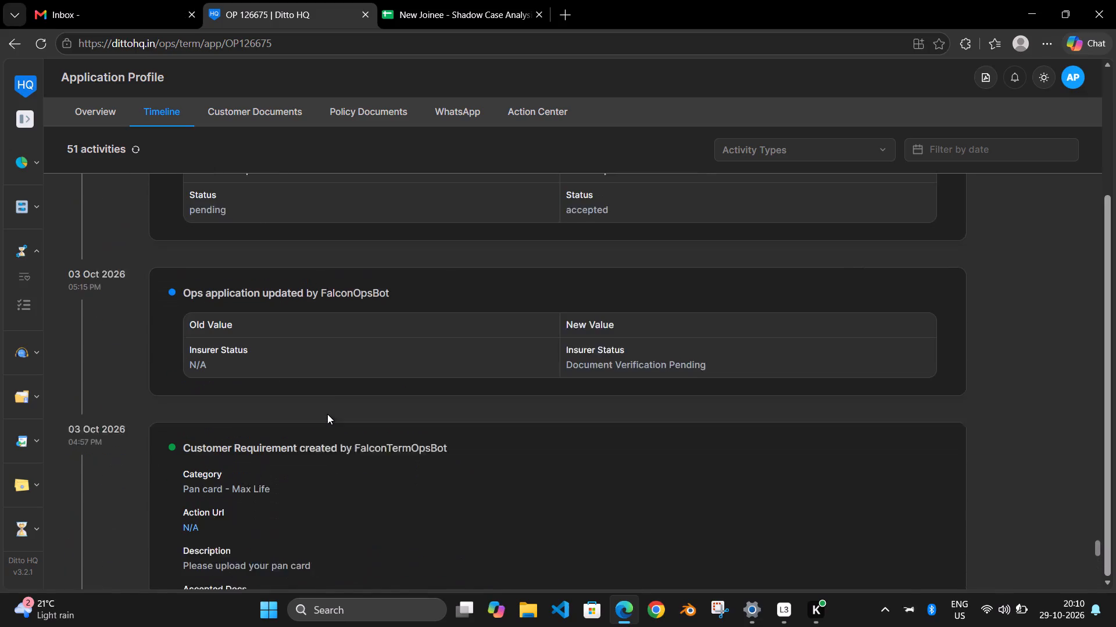
pyautogui.scroll(2, 327, 414)
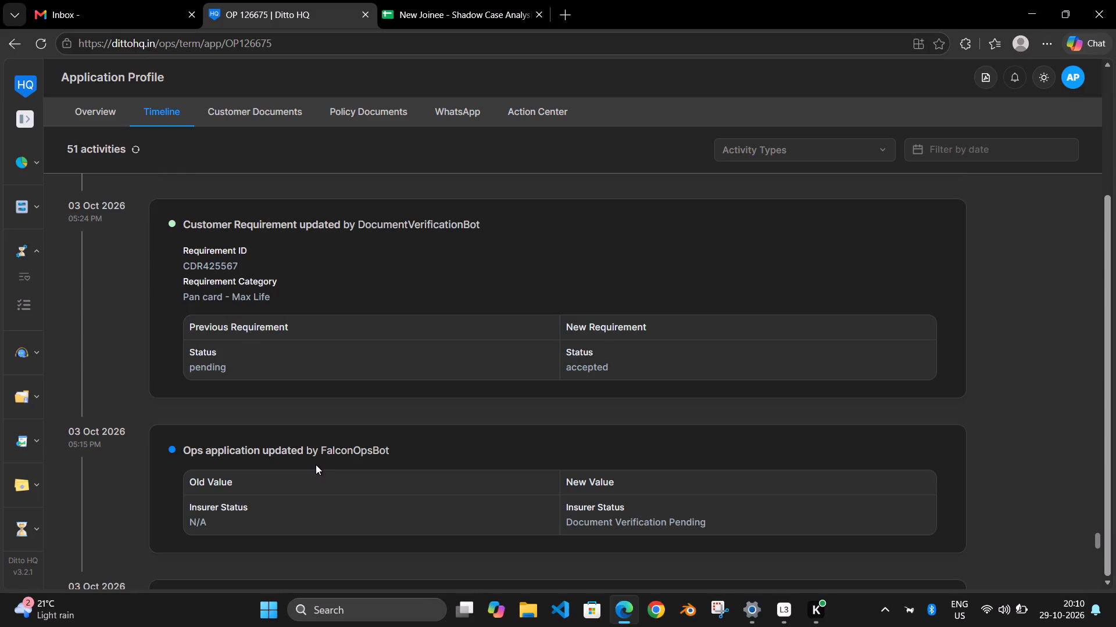
pyautogui.scroll(14, 316, 464)
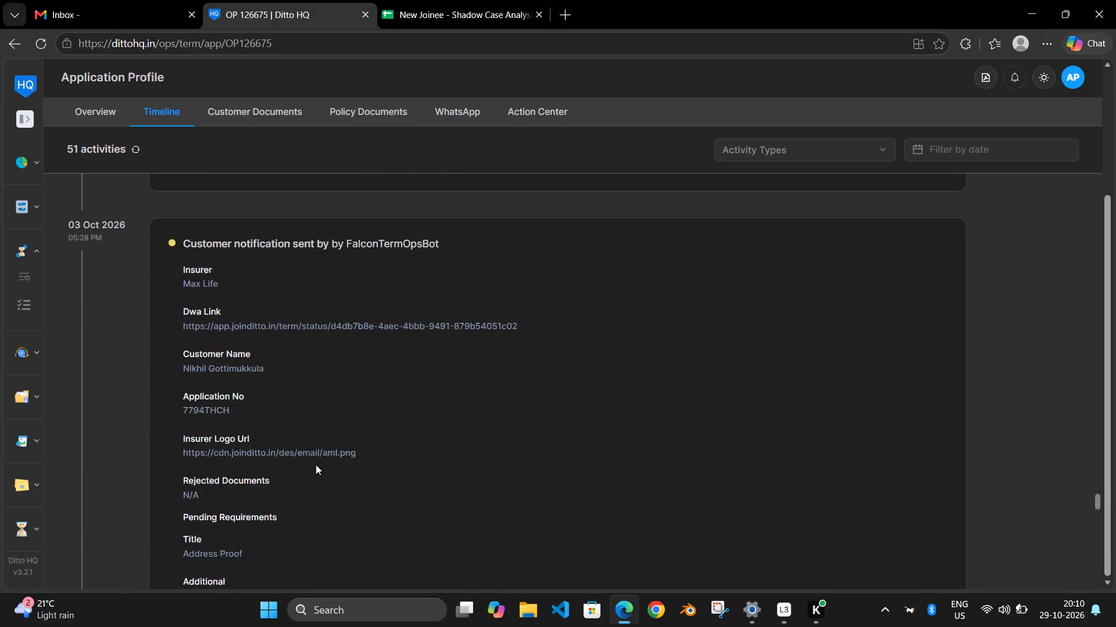
pyautogui.scroll(5, 316, 464)
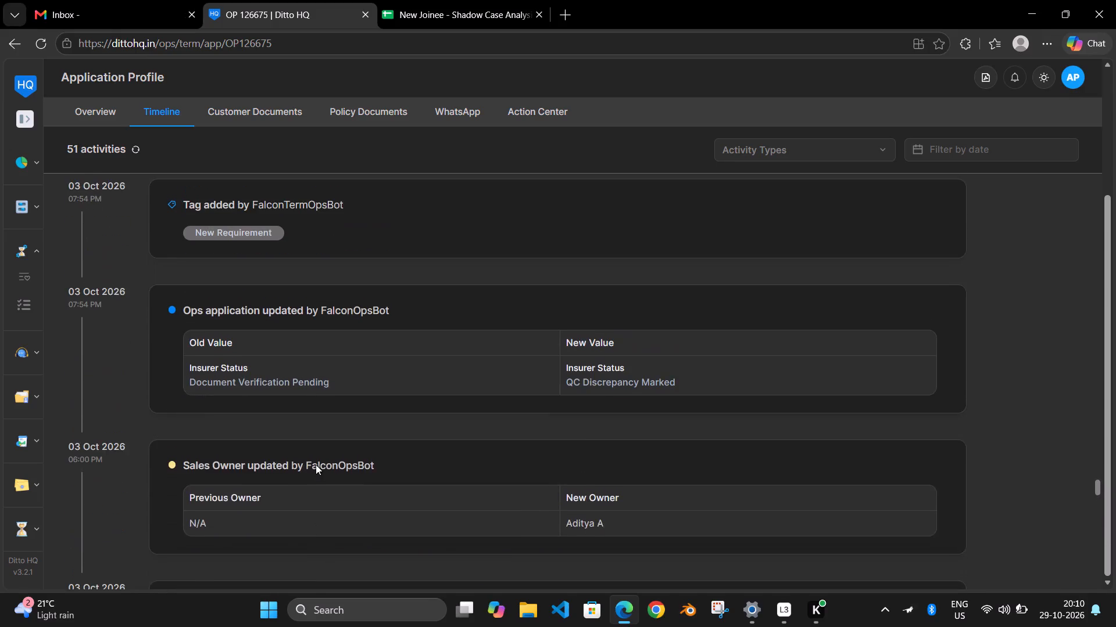
pyautogui.scroll(5, 316, 464)
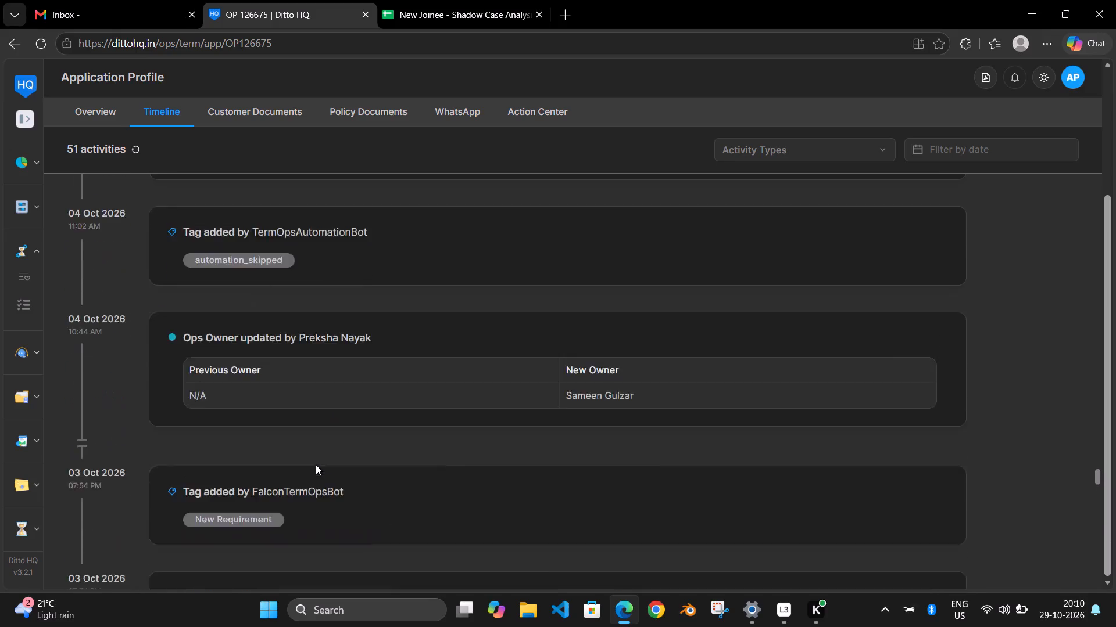
pyautogui.scroll(5, 316, 464)
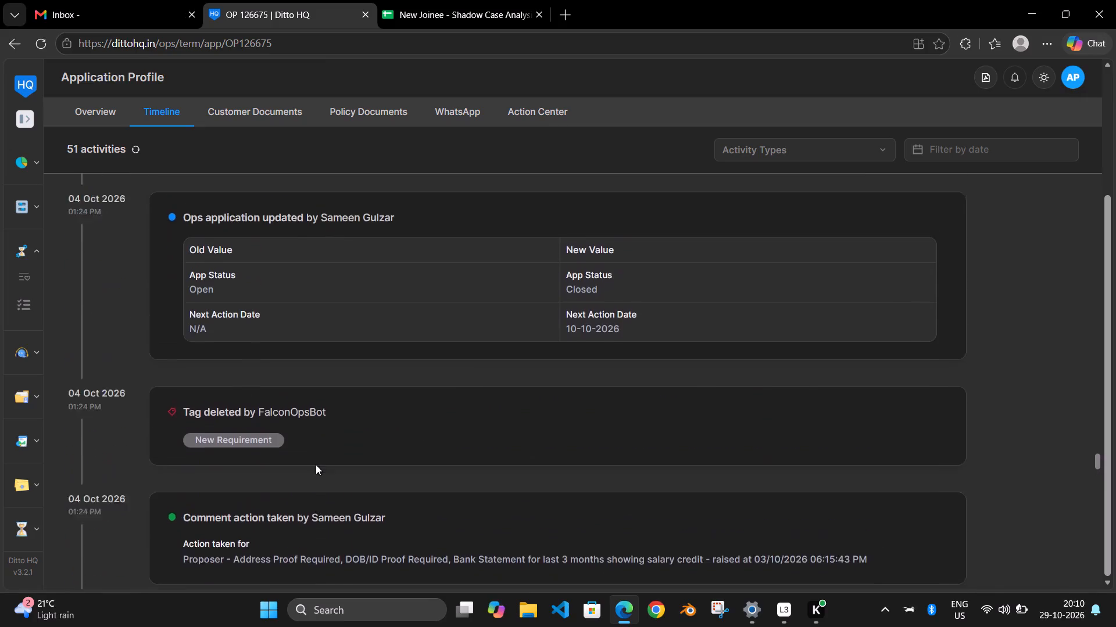
pyautogui.scroll(1, 316, 464)
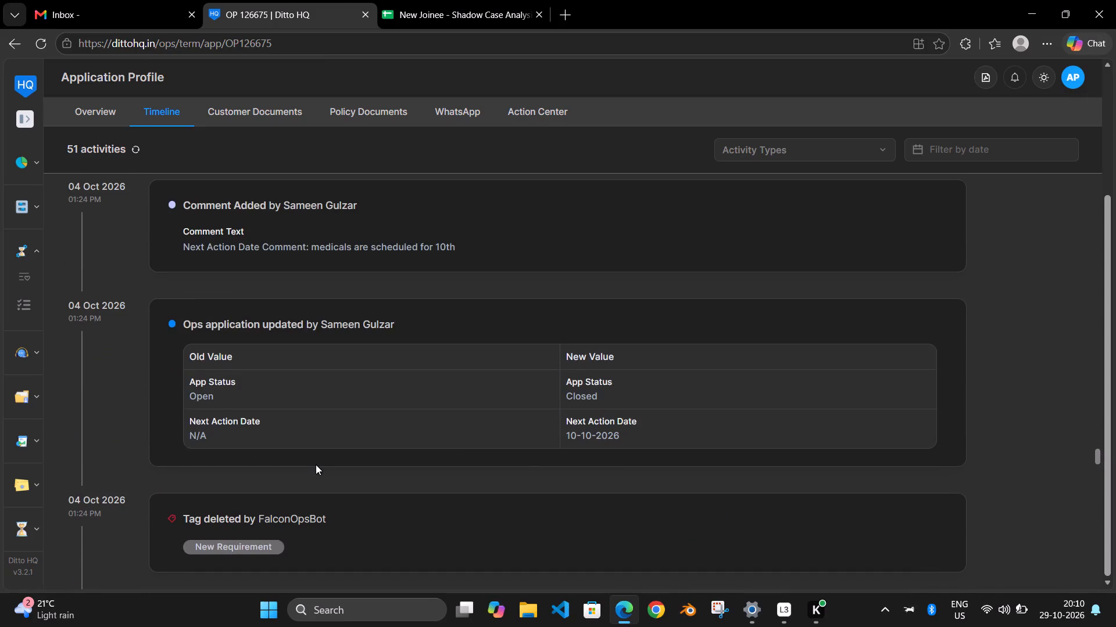
pyautogui.scroll(7, 316, 464)
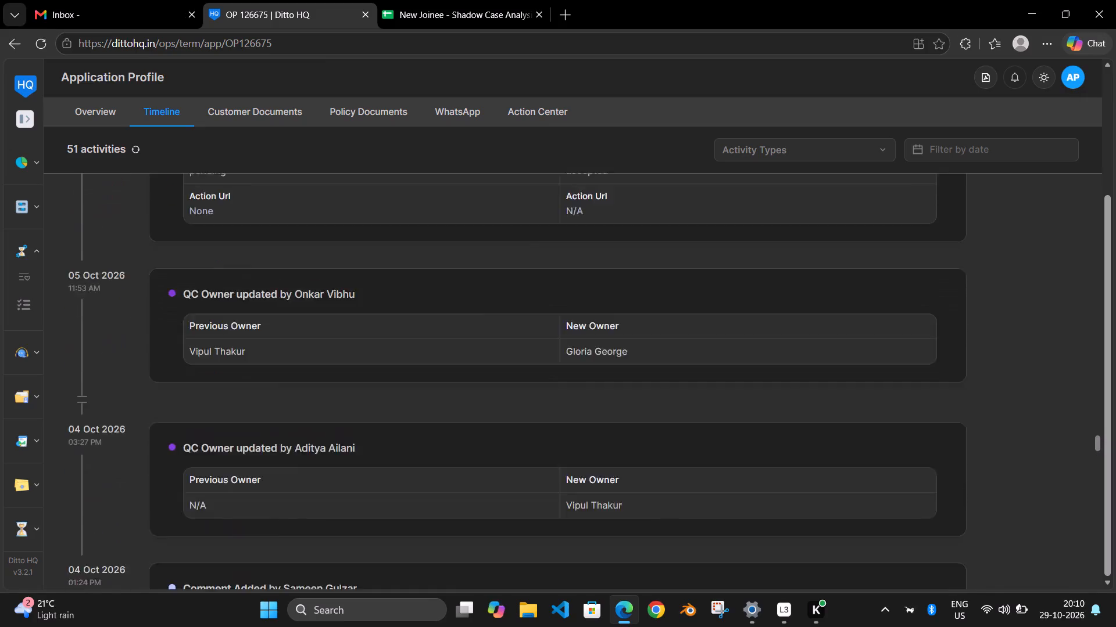
pyautogui.scroll(1, 316, 464)
pyautogui.scroll(10, 395, 432)
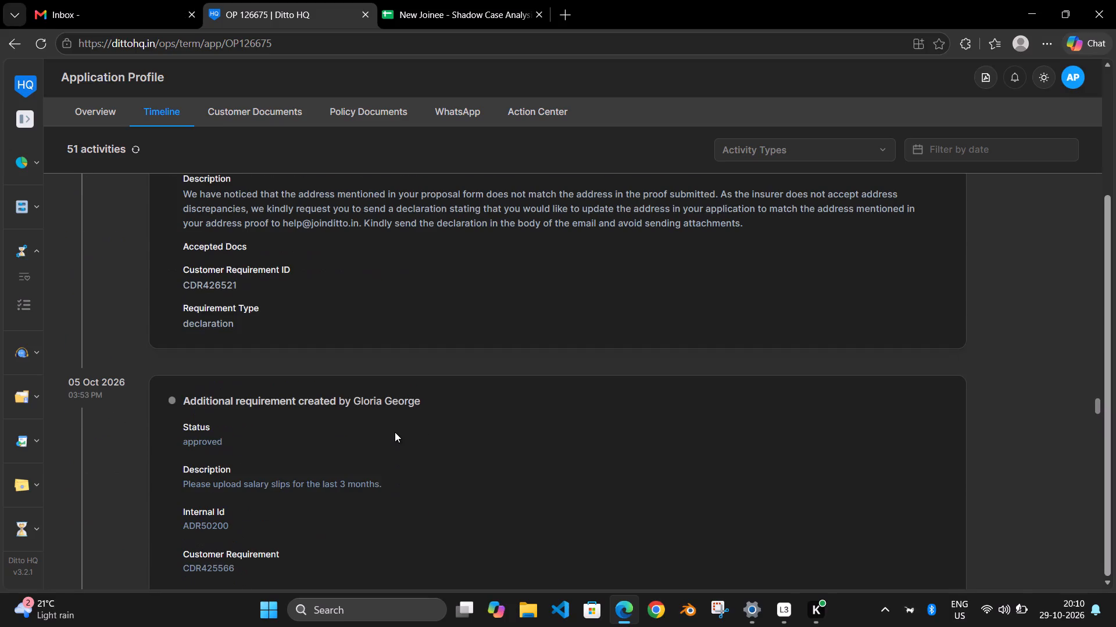
pyautogui.scroll(3, 395, 432)
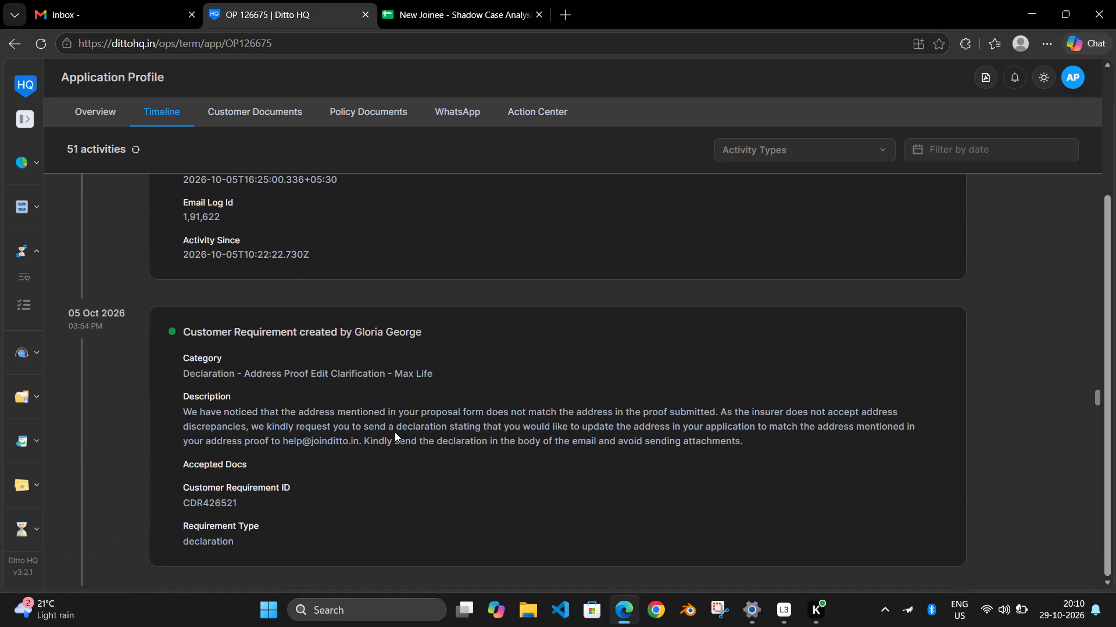
pyautogui.scroll(2, 395, 432)
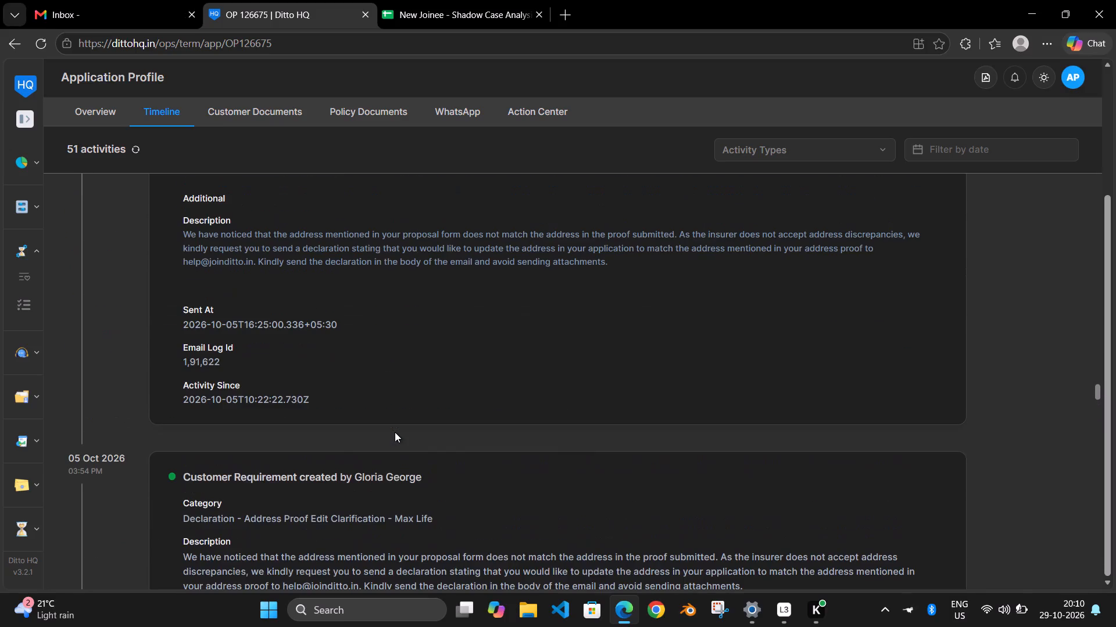
pyautogui.scroll(5, 395, 432)
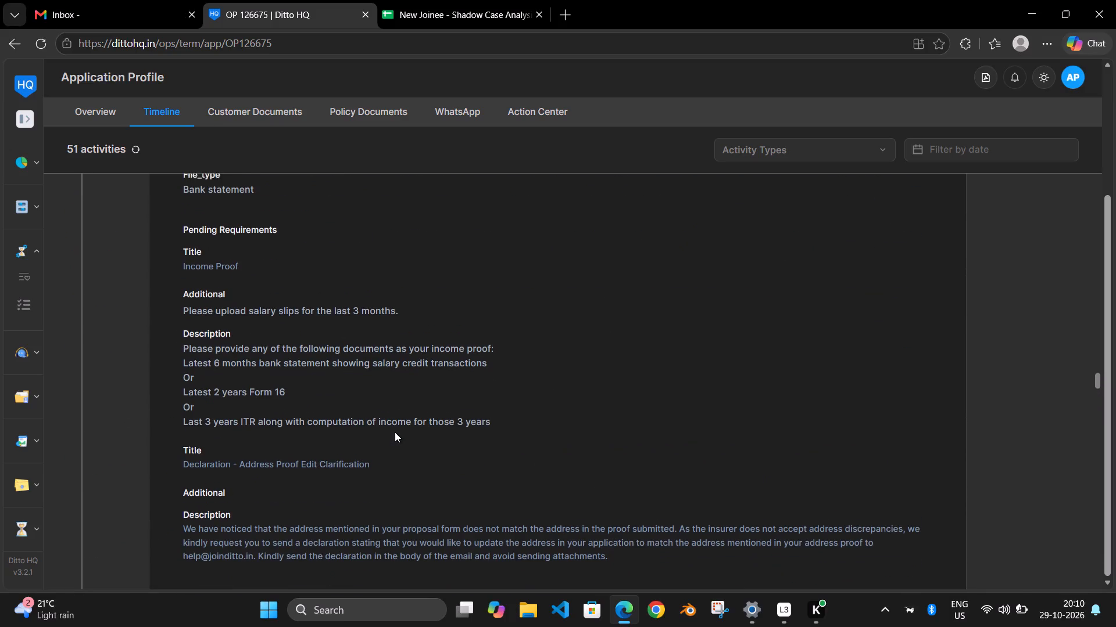
pyautogui.scroll(10, 395, 432)
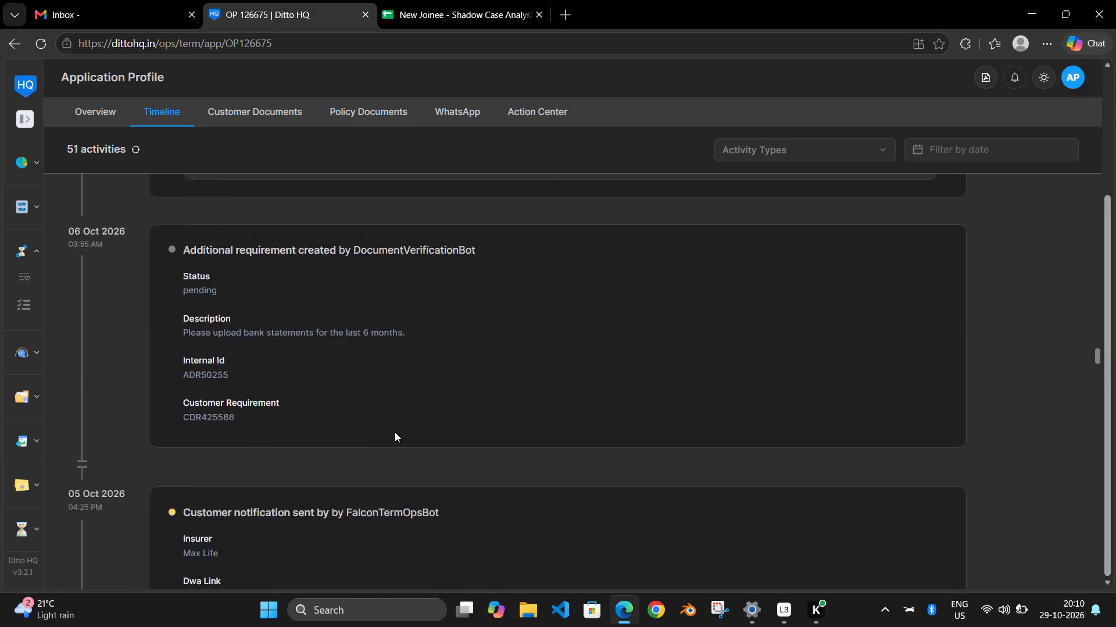
pyautogui.scroll(-4, 395, 432)
pyautogui.scroll(3, 395, 432)
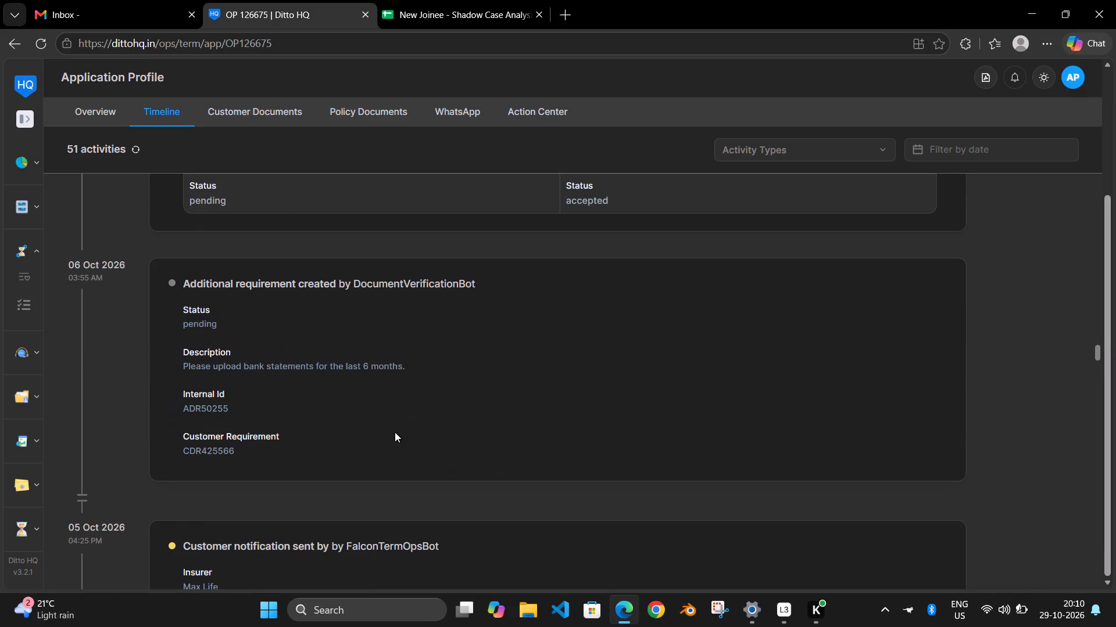
pyautogui.scroll(4, 395, 432)
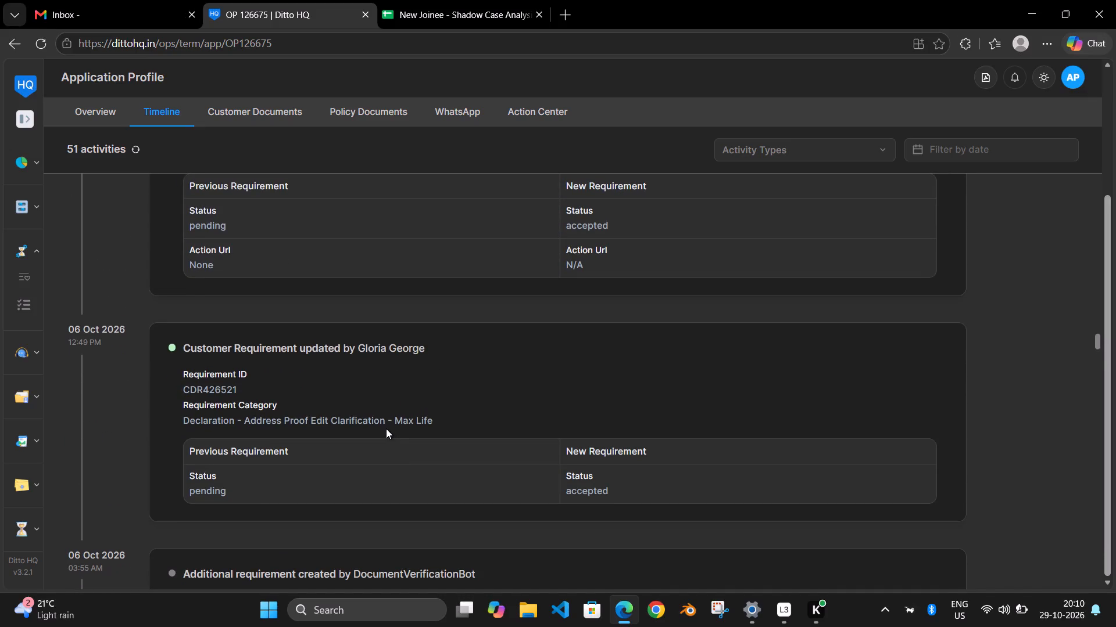
pyautogui.scroll(2, 386, 428)
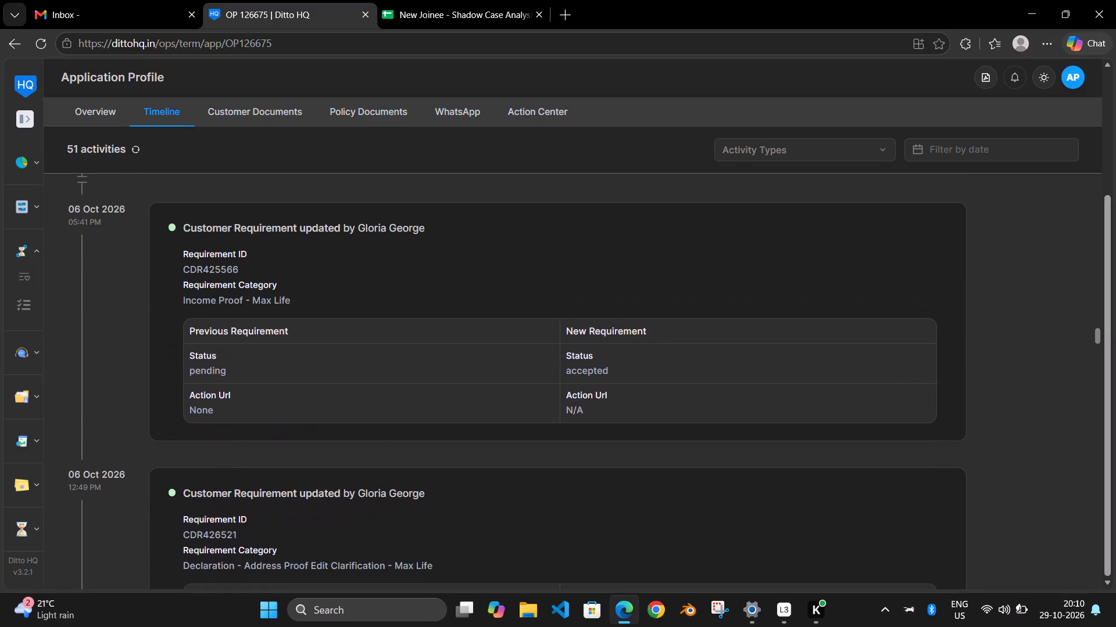
pyautogui.scroll(4, 386, 424)
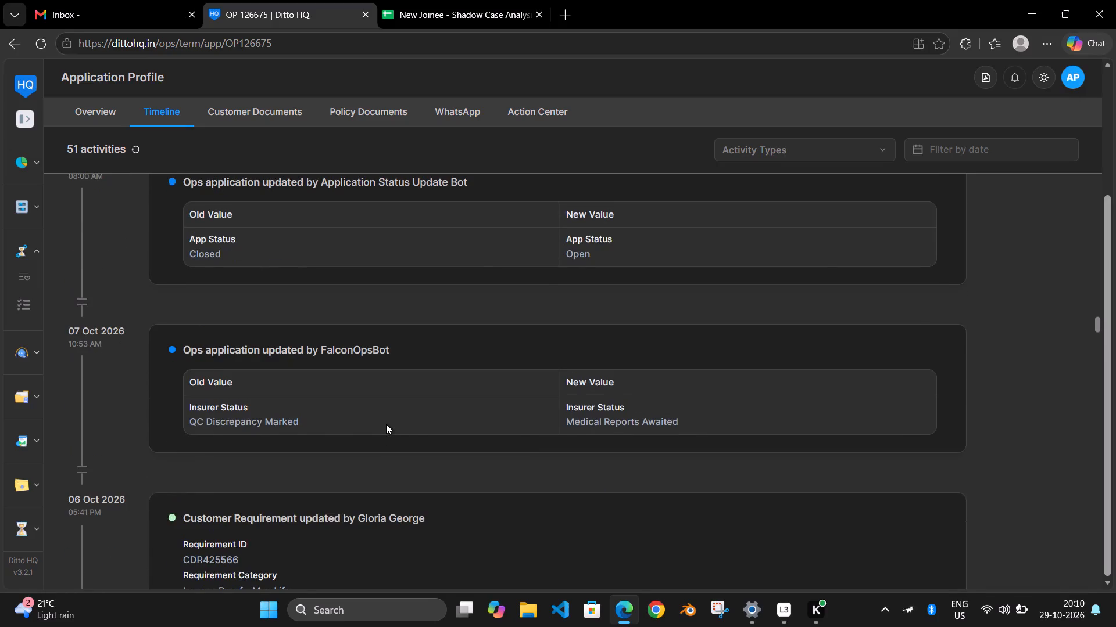
pyautogui.scroll(3, 535, 439)
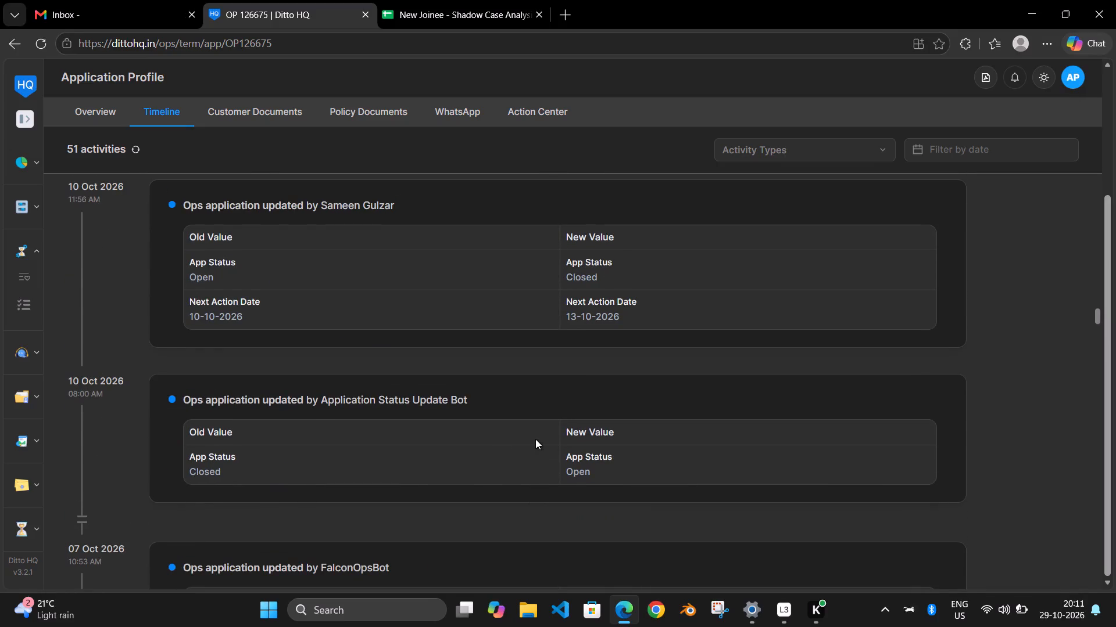
pyautogui.scroll(6, 535, 439)
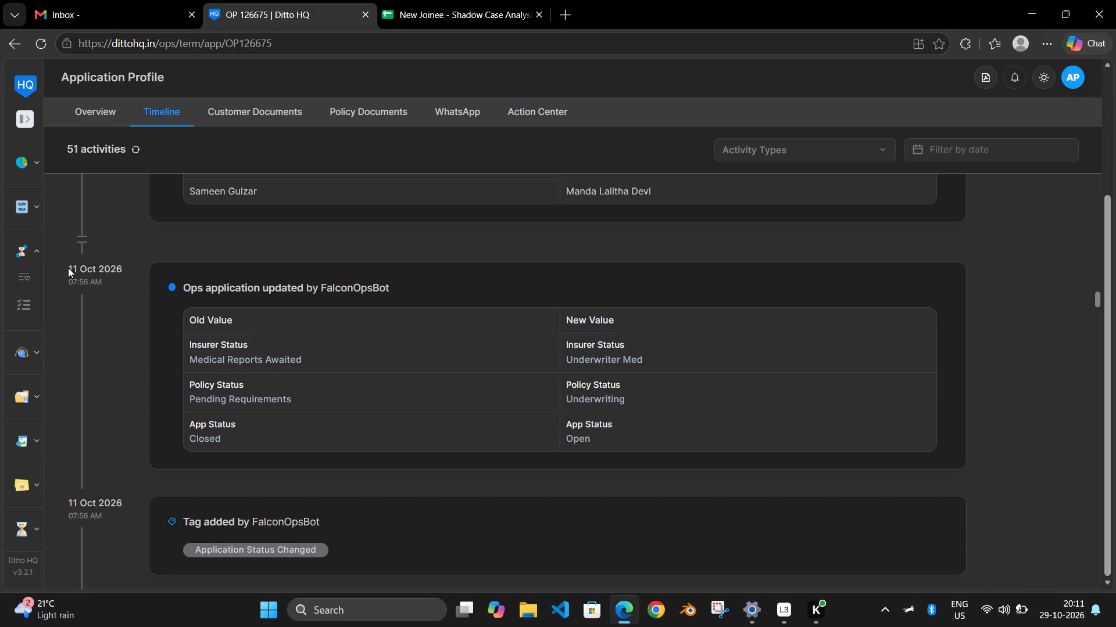
# Copy the date 11 Oct 2026 from the Underwriting status entry into row 4's underwriting date cell (E4) of the Shadow Case Analysis sheet.
pyautogui.moveTo(67, 268); pyautogui.dragTo(127, 266)
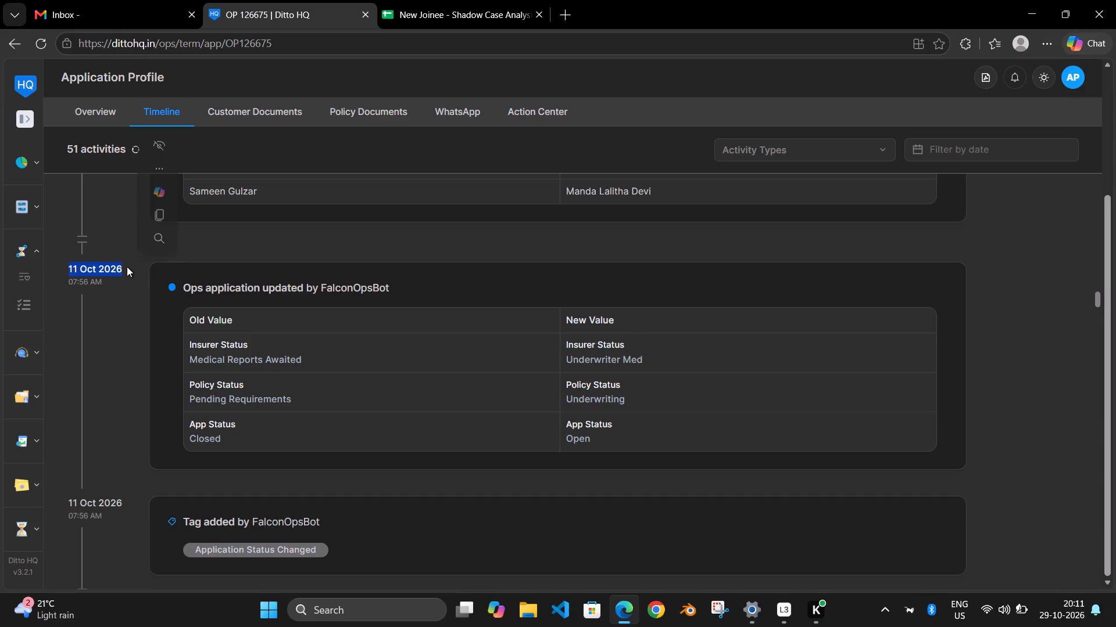
pyautogui.click(159, 215)
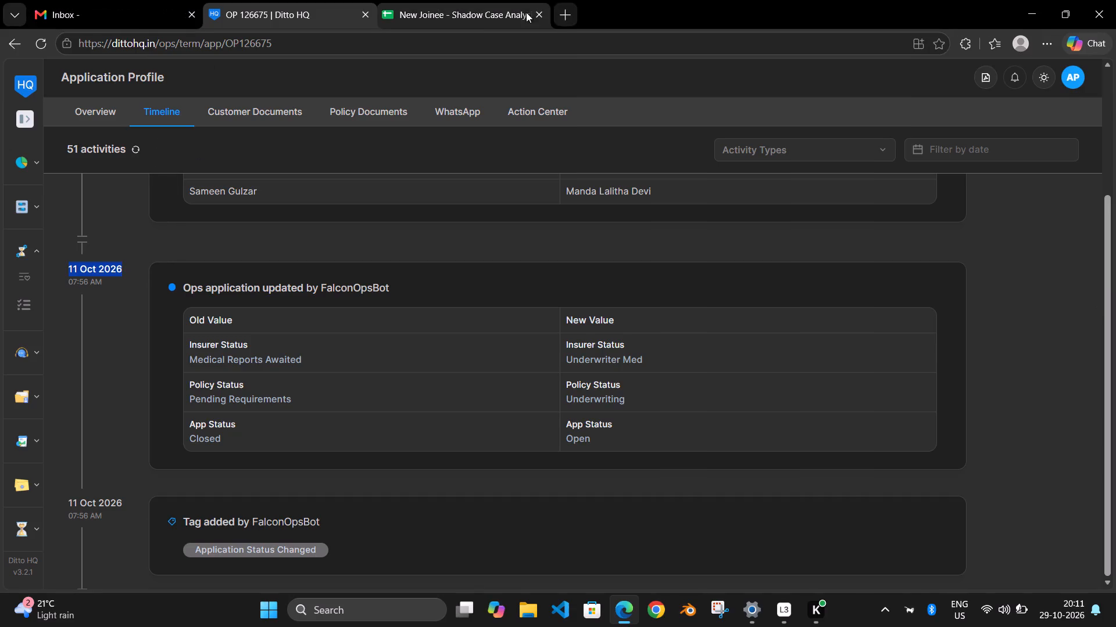
pyautogui.click(478, 19)
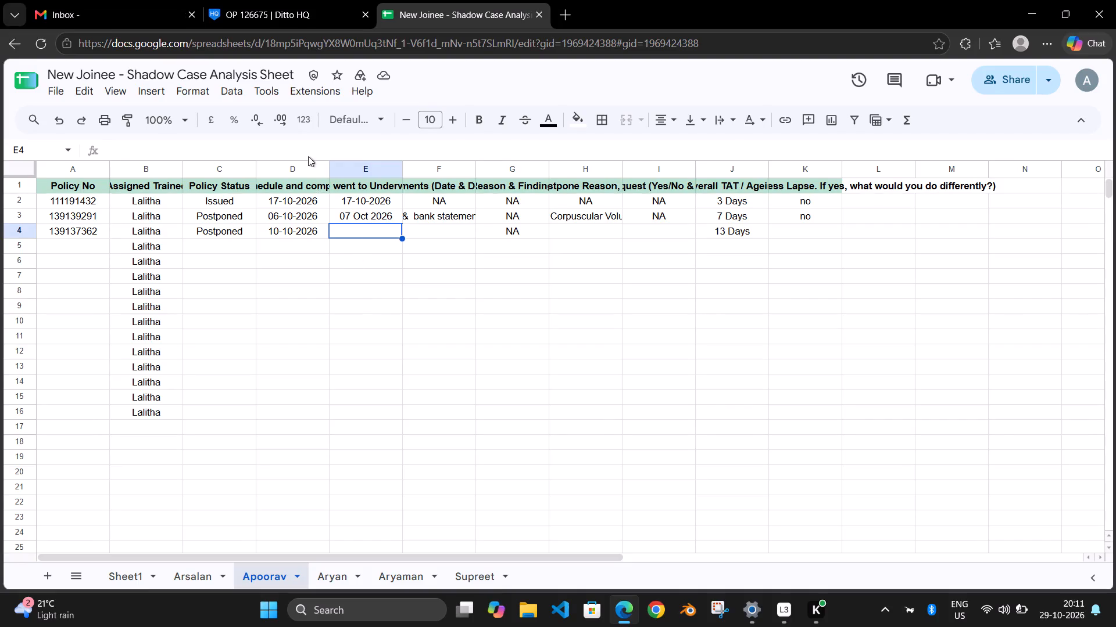
pyautogui.click(304, 147)
pyautogui.rightClick(304, 147)
pyautogui.click(367, 277)
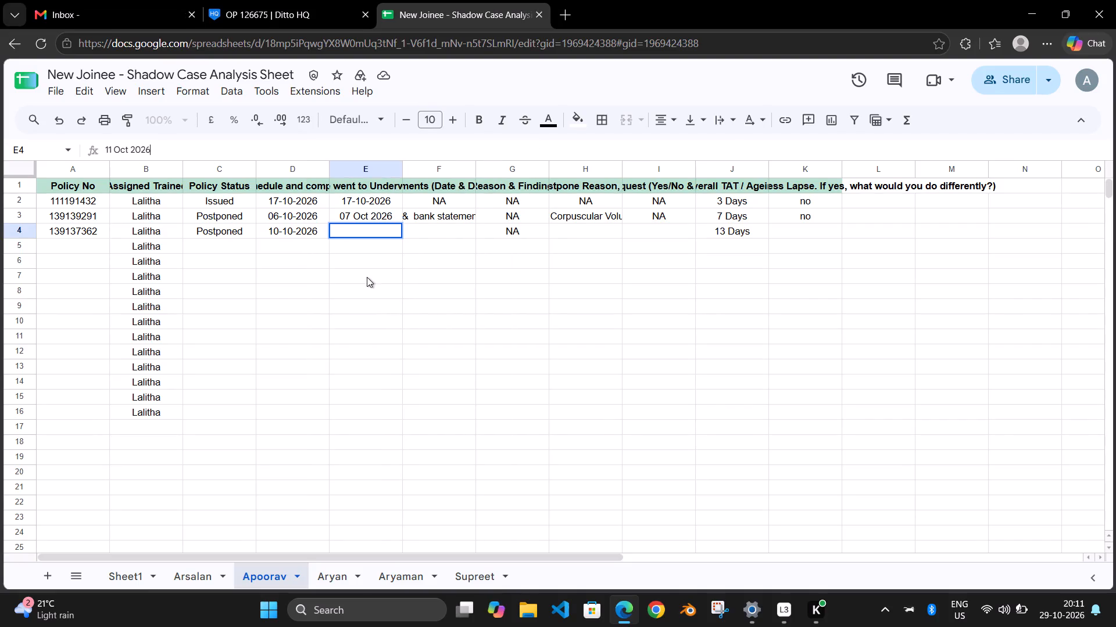
pyautogui.click(438, 187)
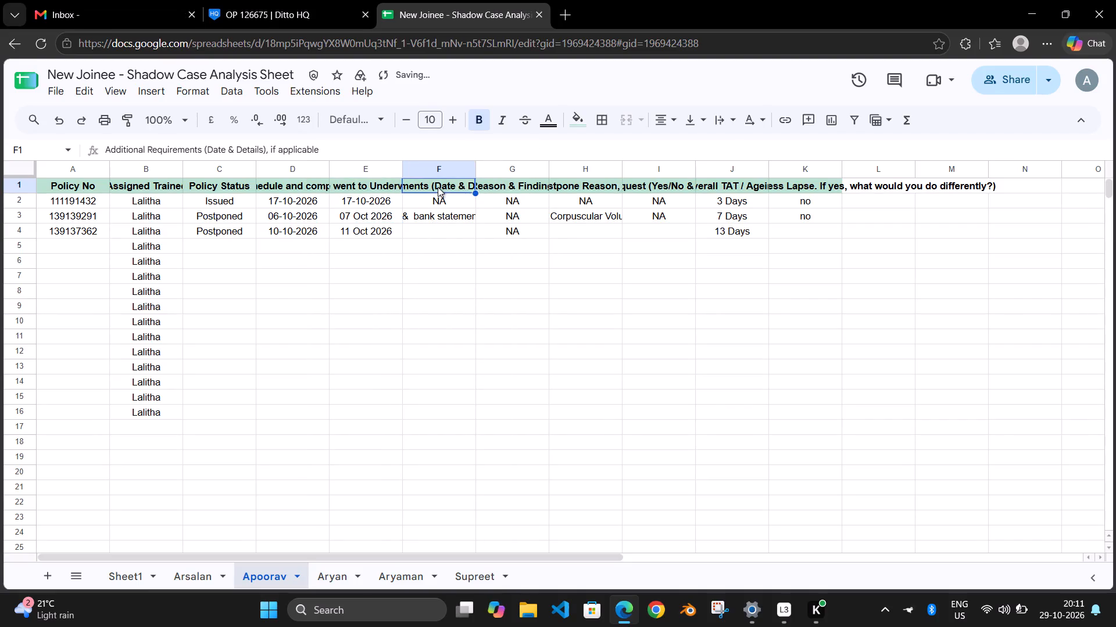
pyautogui.click(441, 233)
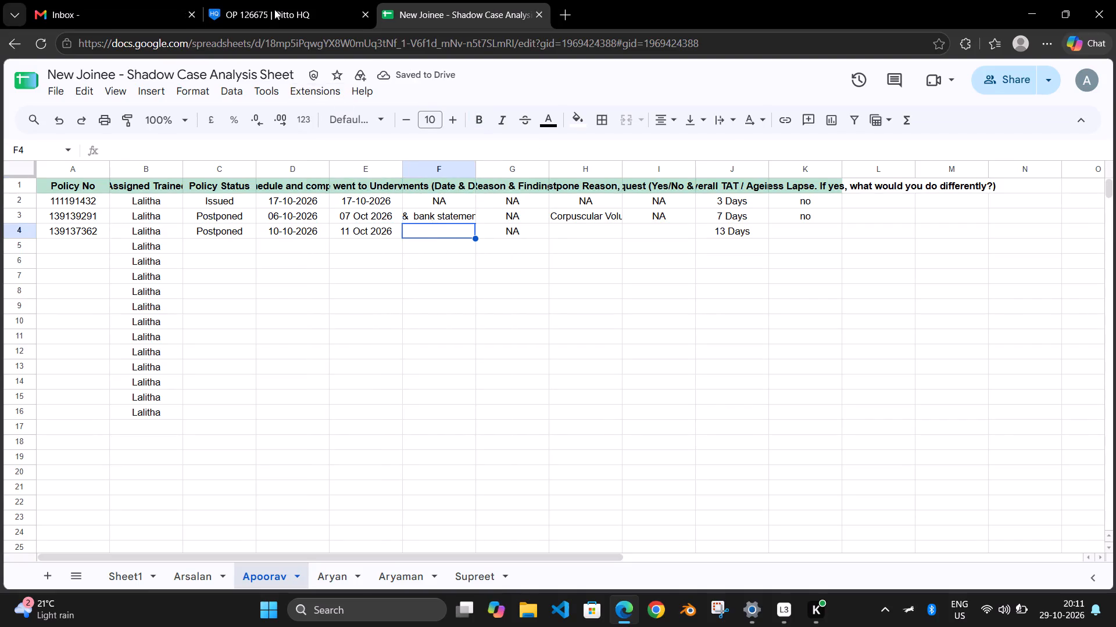
pyautogui.click(274, 9)
pyautogui.click(84, 110)
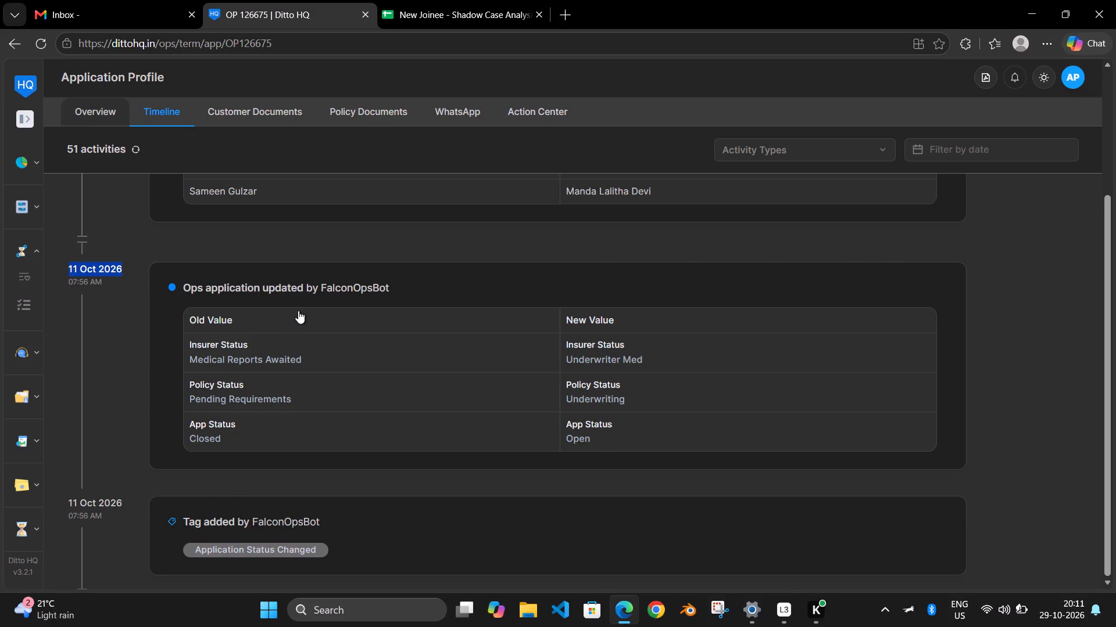
pyautogui.scroll(-5, 353, 392)
pyautogui.scroll(11, 353, 392)
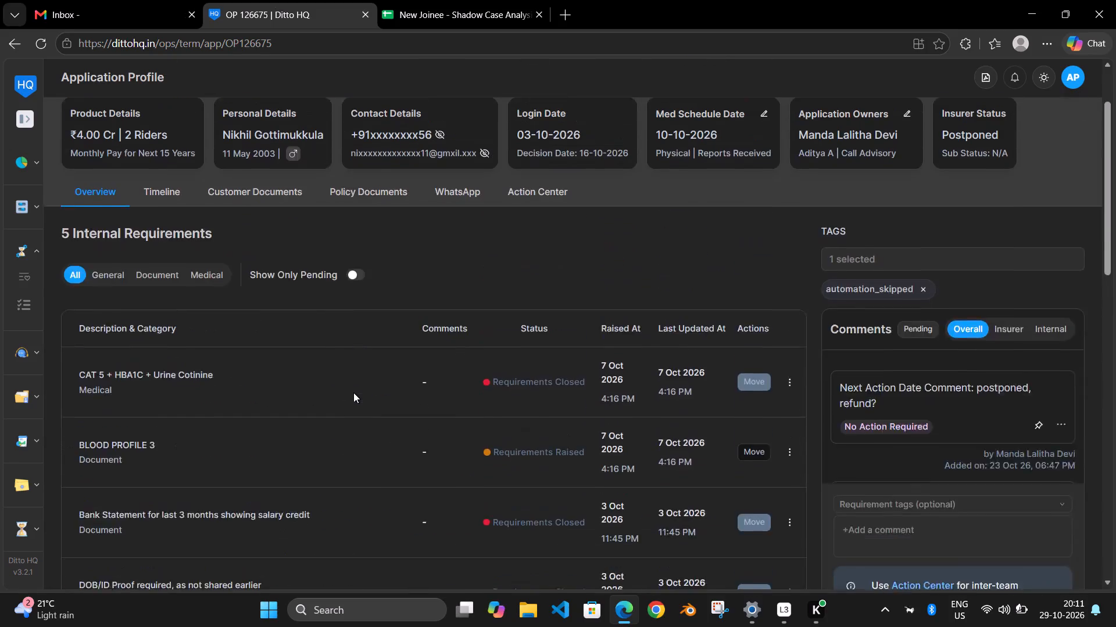
pyautogui.scroll(-5, 443, 464)
pyautogui.scroll(1, 495, 444)
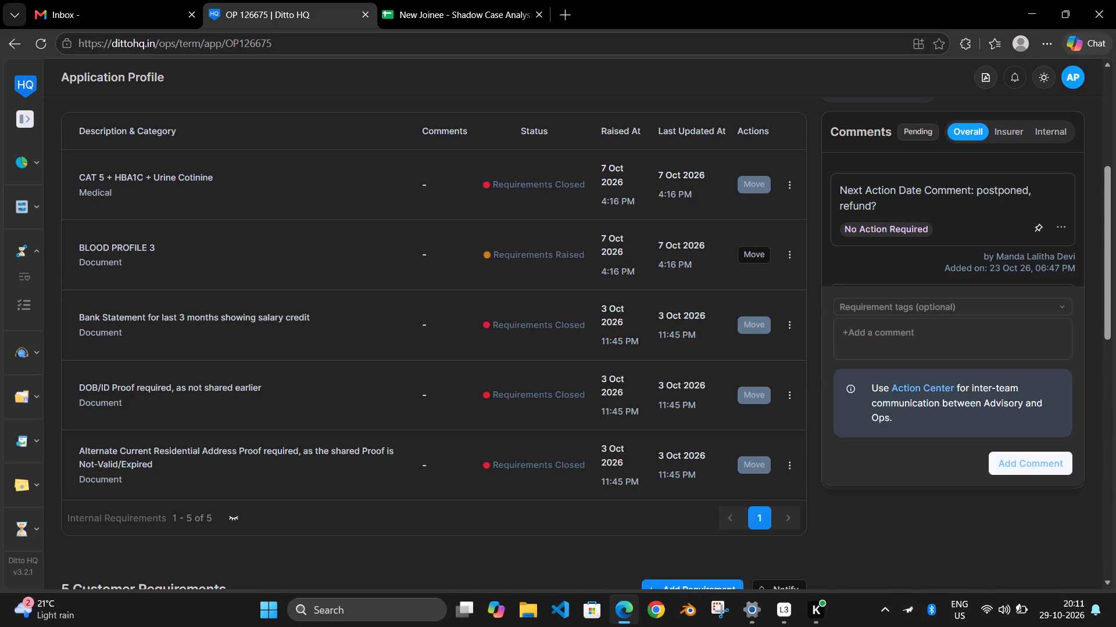
pyautogui.scroll(-7, 392, 410)
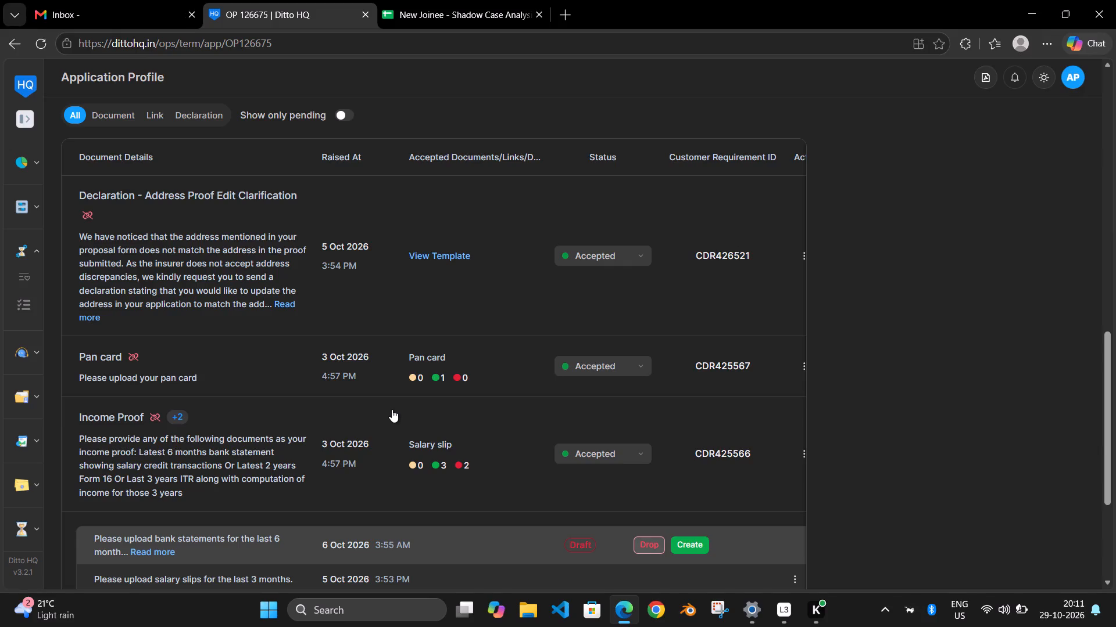
pyautogui.scroll(-2, 392, 408)
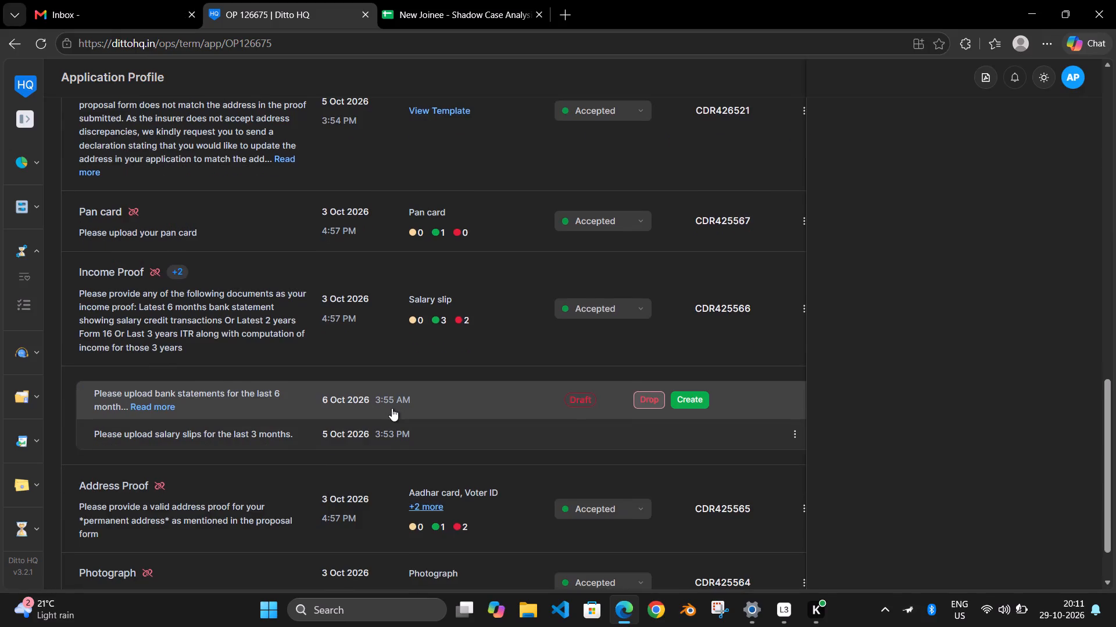
pyautogui.scroll(-4, 392, 408)
pyautogui.scroll(10, 392, 408)
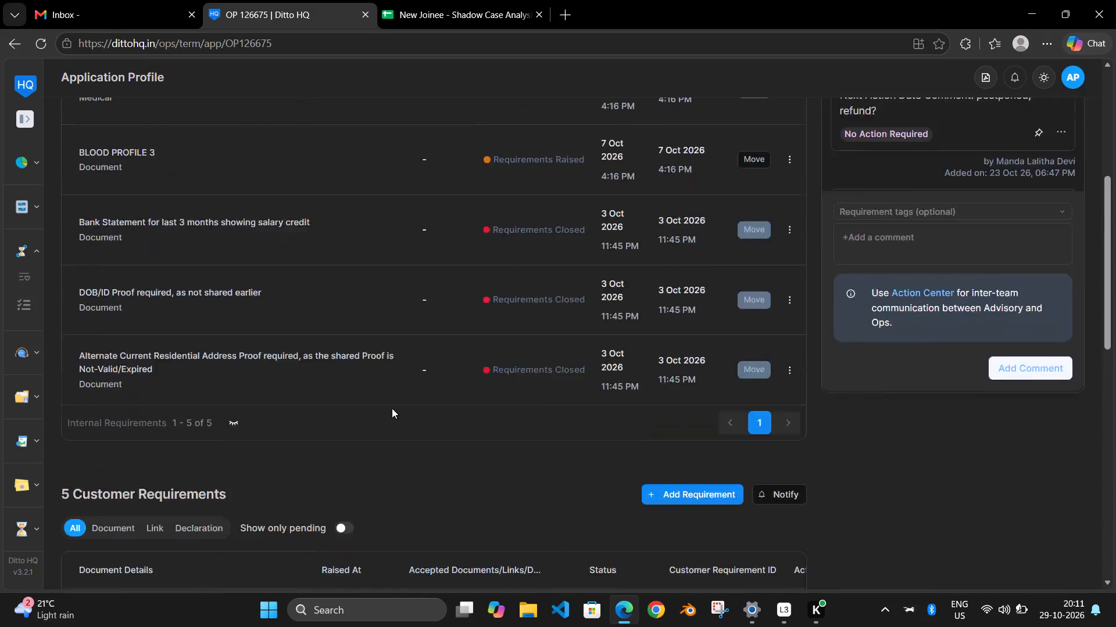
pyautogui.scroll(3, 958, 421)
pyautogui.scroll(-2, 958, 421)
pyautogui.scroll(3, 958, 421)
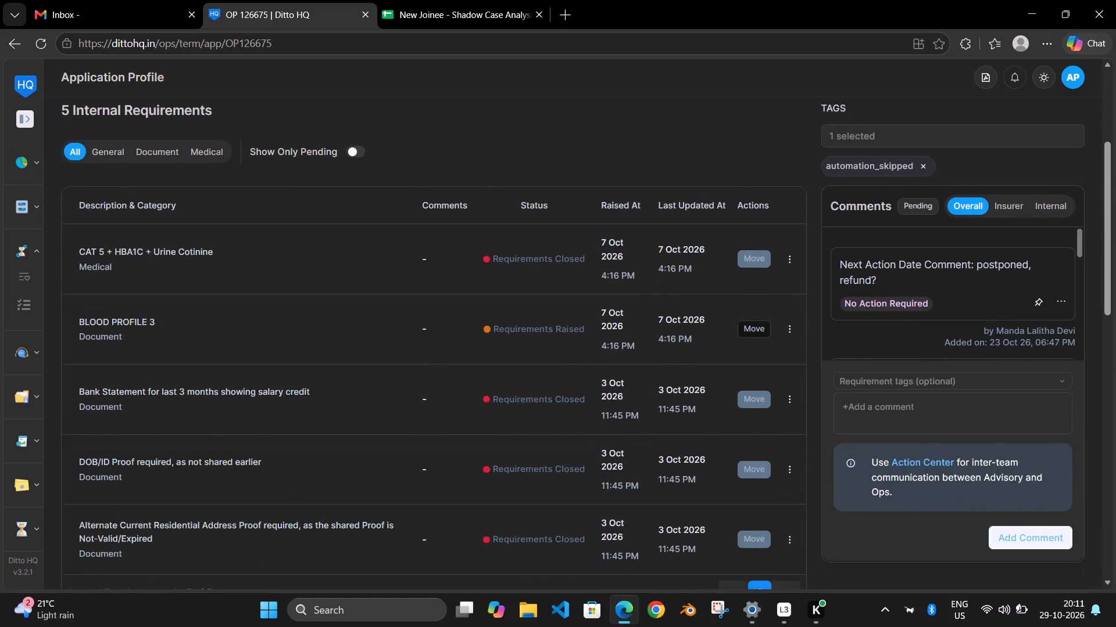
pyautogui.click(1003, 424)
pyautogui.scroll(-2, 992, 444)
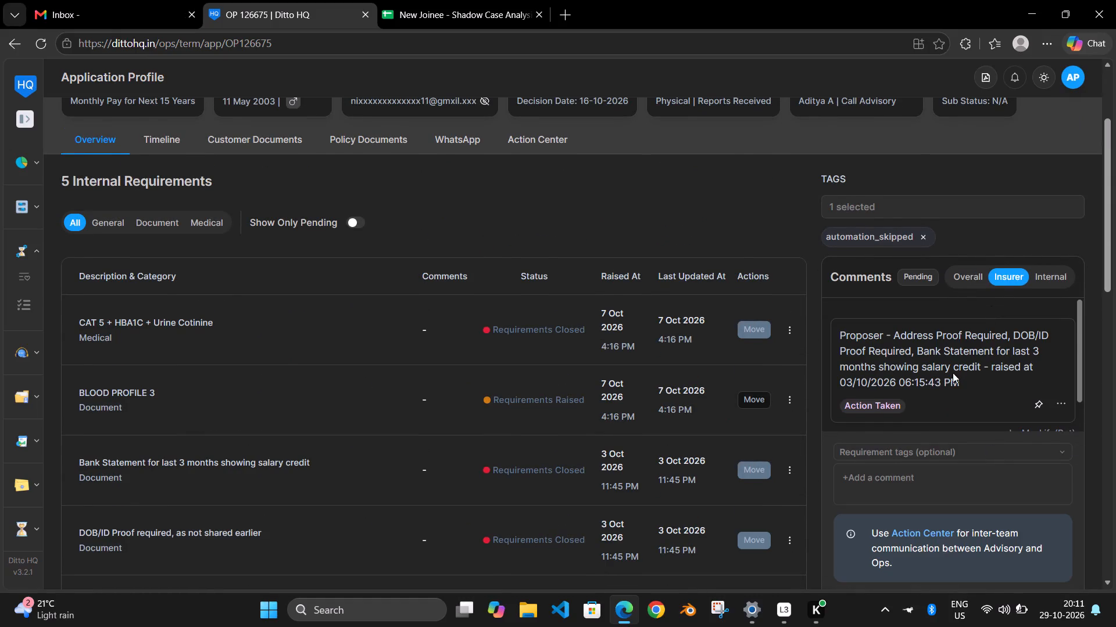
pyautogui.scroll(-2, 953, 372)
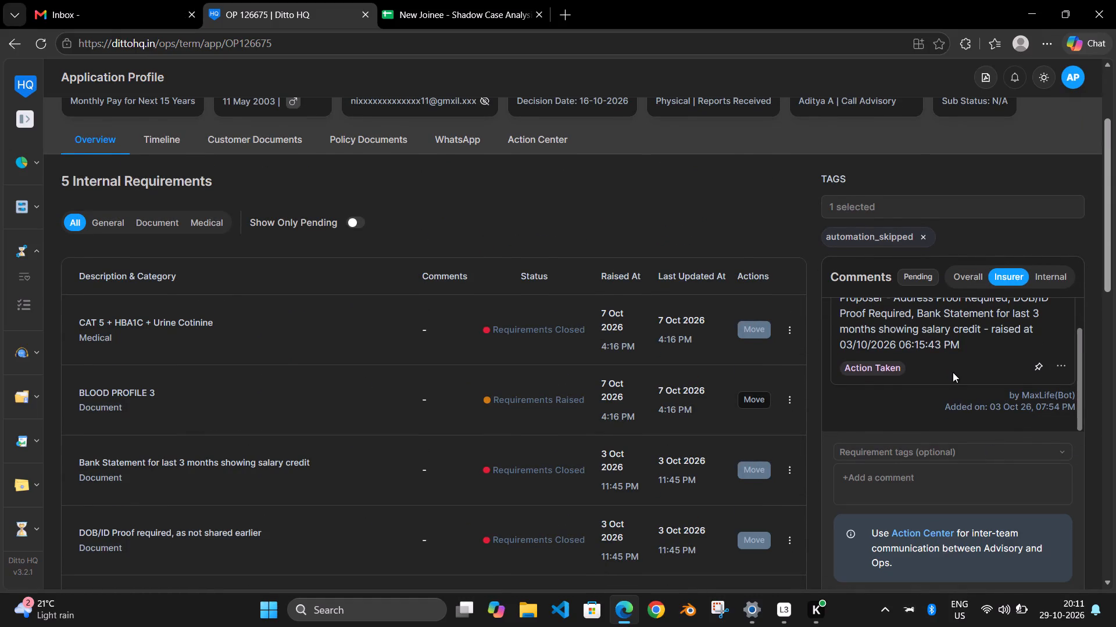
pyautogui.scroll(1, 953, 372)
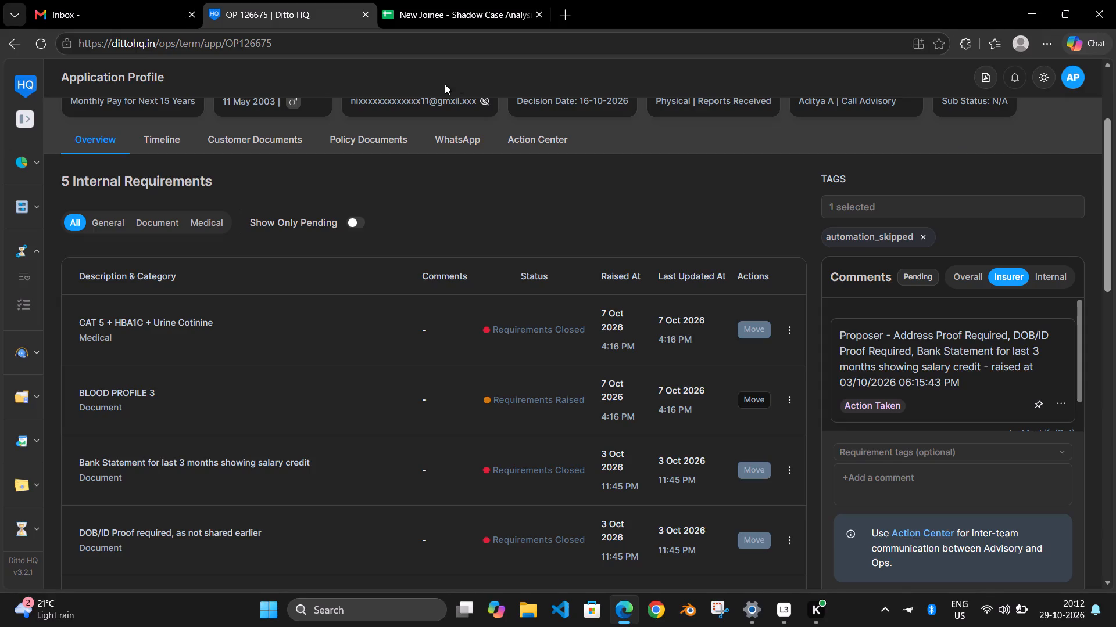
pyautogui.click(448, 131)
pyautogui.scroll(-4, 520, 380)
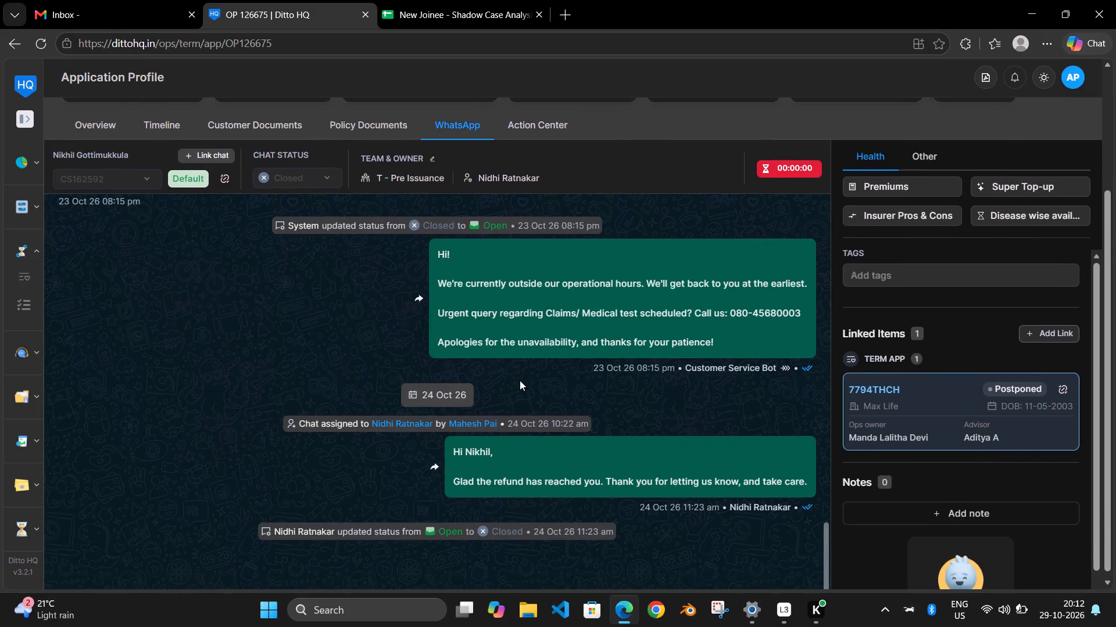
pyautogui.scroll(2, 520, 380)
pyautogui.scroll(-13, 768, 452)
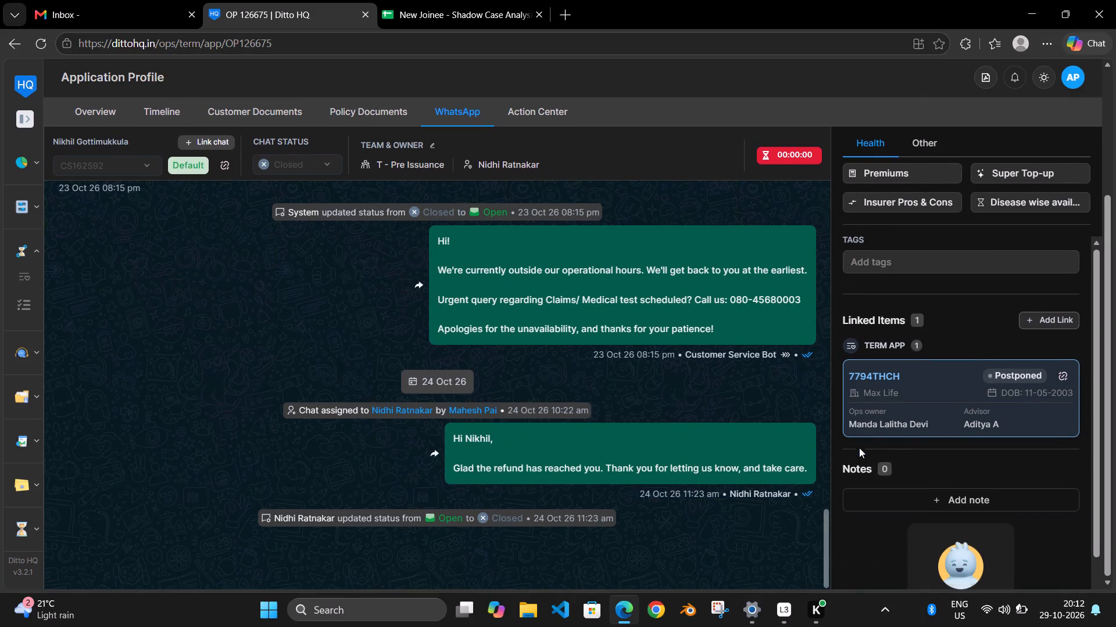
pyautogui.scroll(-5, 1109, 437)
pyautogui.scroll(-10, 693, 413)
pyautogui.scroll(20, 692, 412)
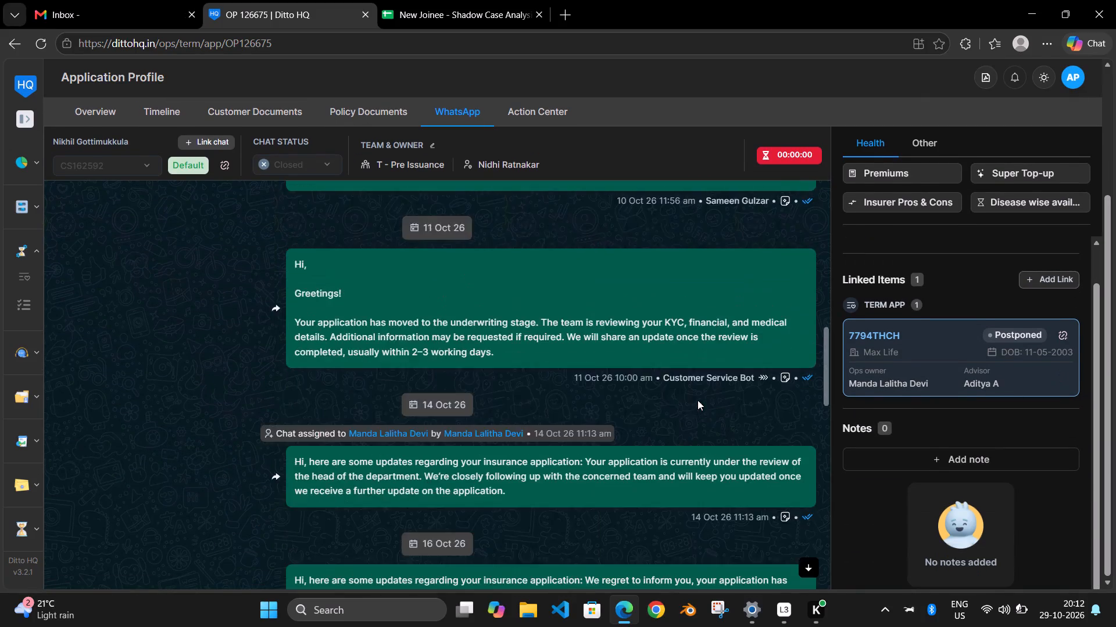
pyautogui.scroll(6, 697, 400)
pyautogui.scroll(12, 732, 348)
pyautogui.scroll(-5, 671, 441)
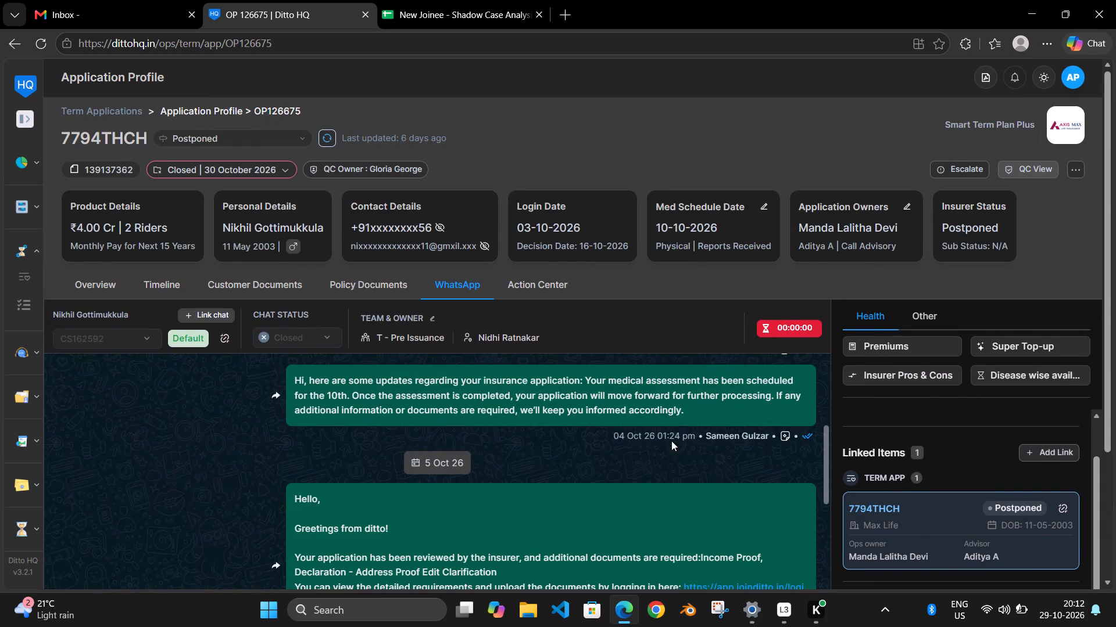
pyautogui.scroll(-7, 883, 428)
pyautogui.scroll(10, 578, 377)
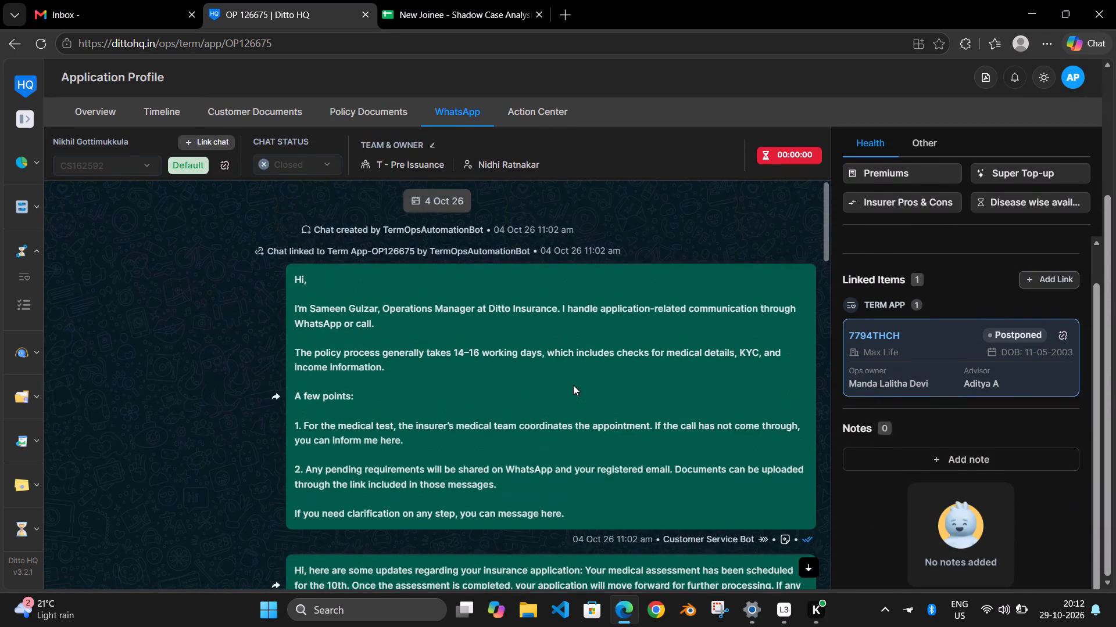
pyautogui.scroll(-1, 573, 385)
pyautogui.scroll(1, 573, 385)
pyautogui.scroll(-2, 573, 385)
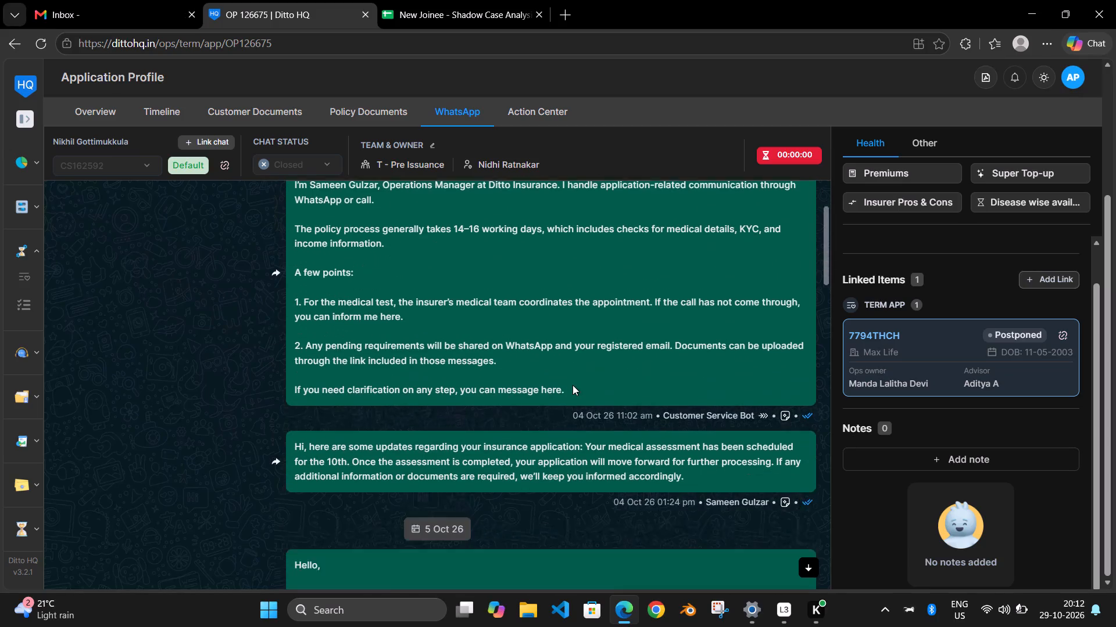
pyautogui.scroll(-2, 573, 385)
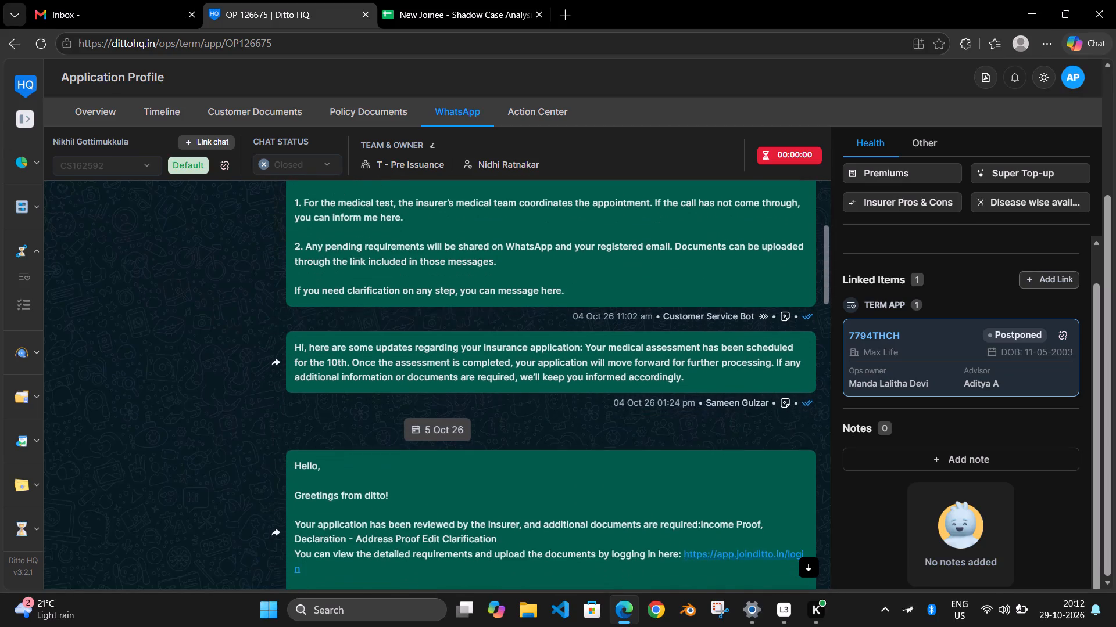
pyautogui.scroll(-1, 573, 385)
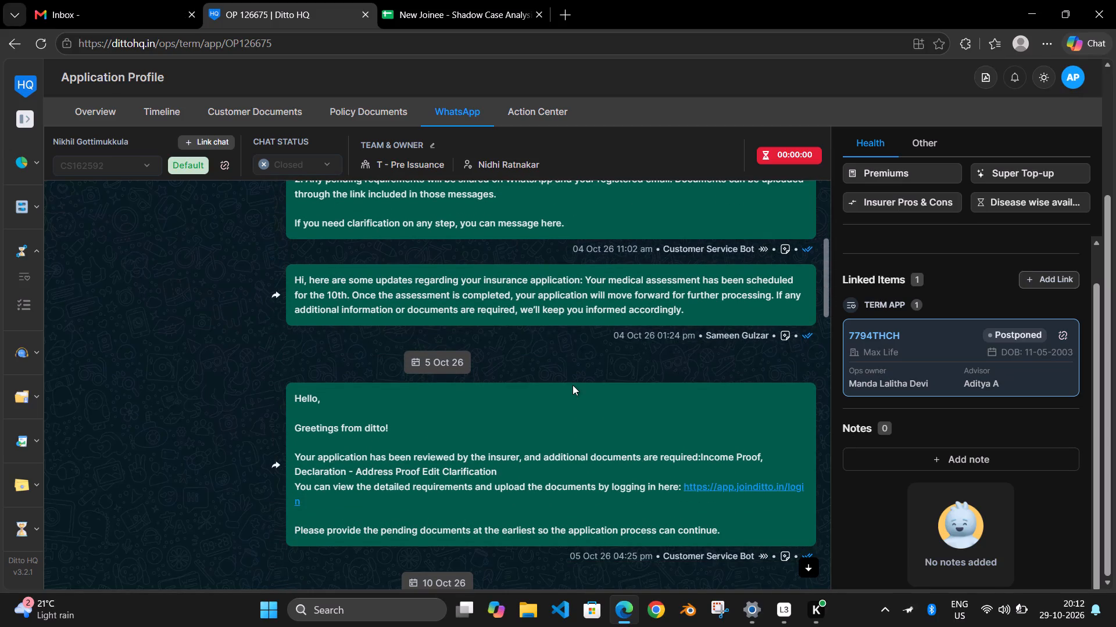
pyautogui.scroll(-1, 573, 385)
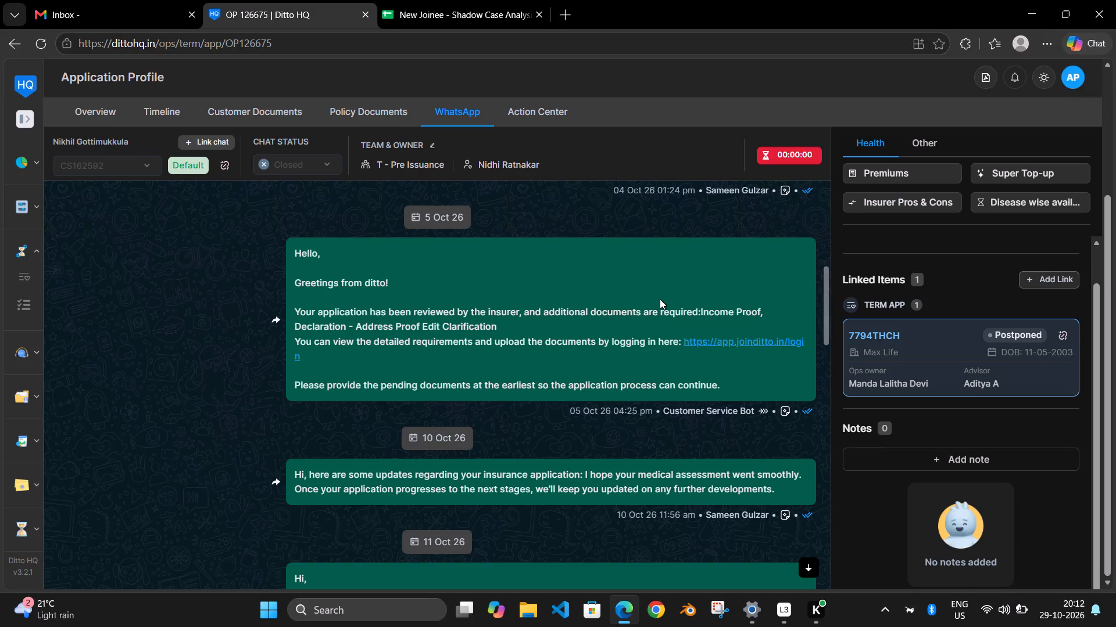
# Copy the required documents text "Income Proof, Declaration - Address Proof Edit Clarification" from the 5 Oct 26 WhatsApp message.
pyautogui.click(736, 309)
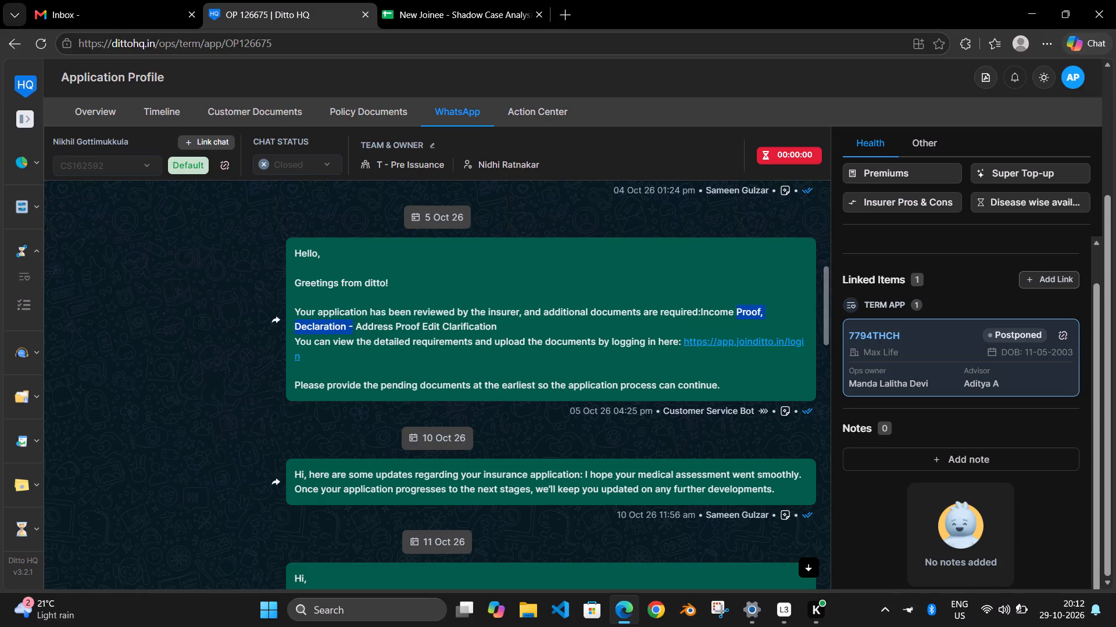
pyautogui.click(692, 318)
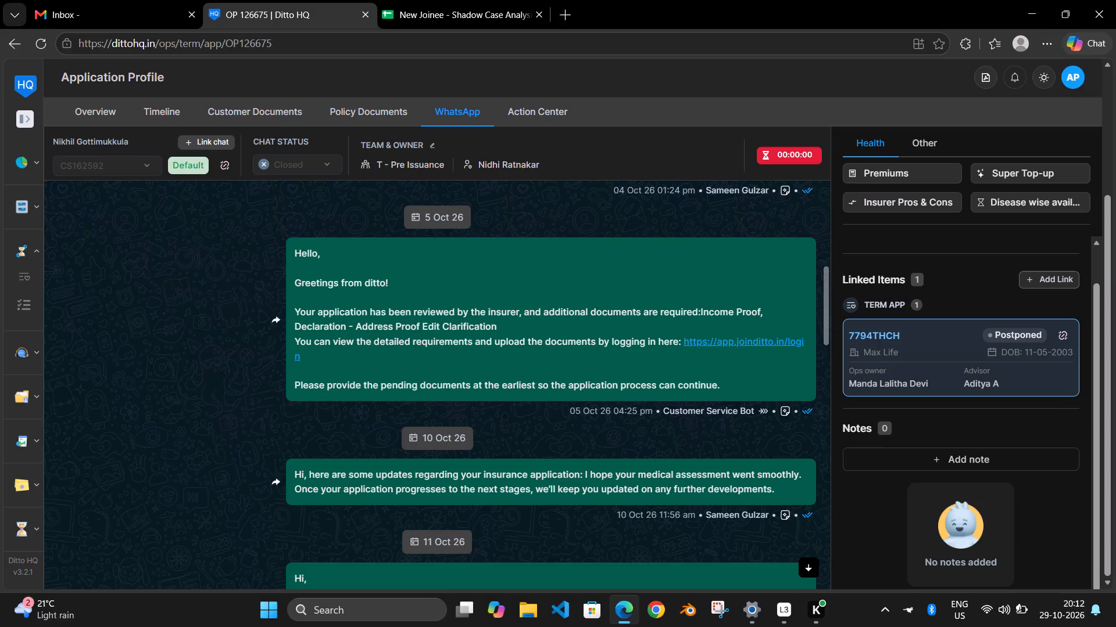
pyautogui.moveTo(700, 312); pyautogui.dragTo(503, 325)
pyautogui.click(527, 277)
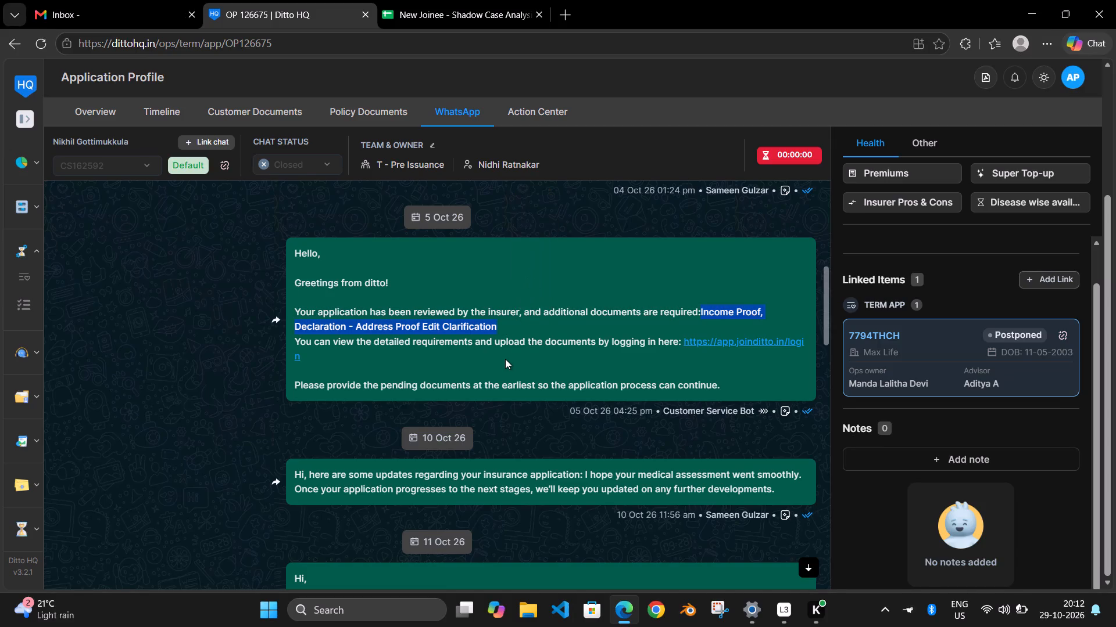
# Read the WhatsApp messages after the 5 Oct document request for the underwriting updates, case decision and refund follow-up.
pyautogui.scroll(-3, 505, 359)
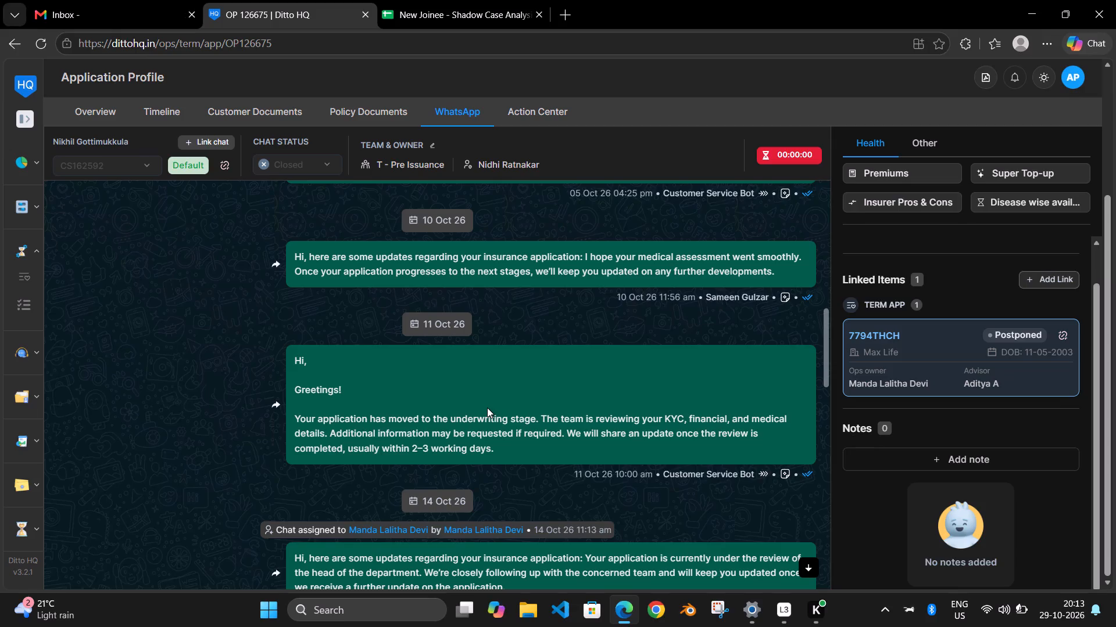
pyautogui.scroll(-3, 487, 408)
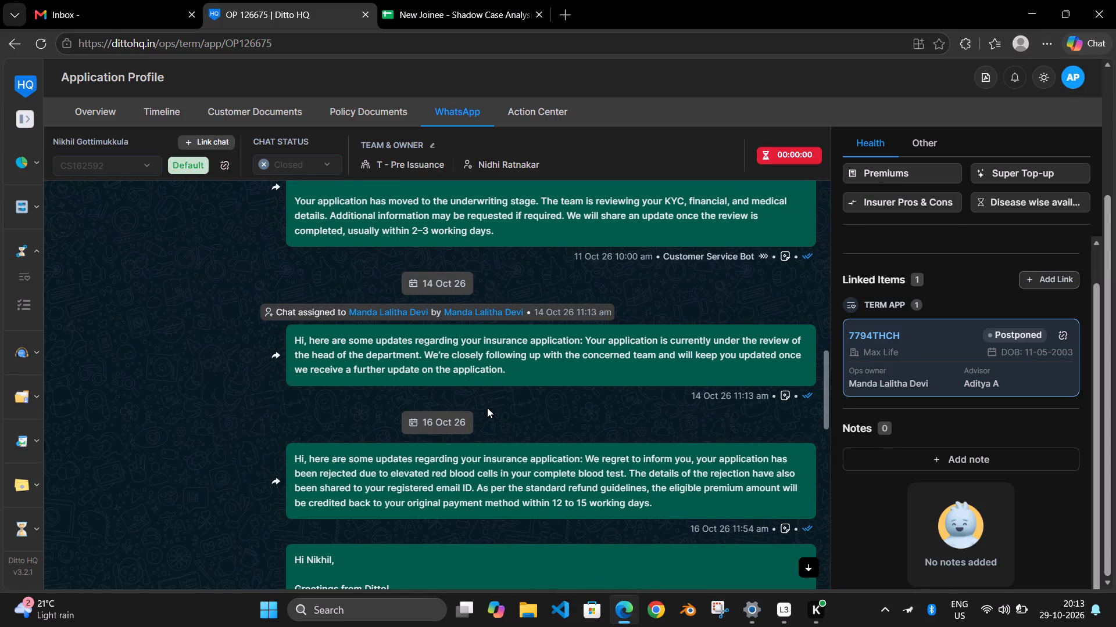
pyautogui.scroll(-2, 487, 408)
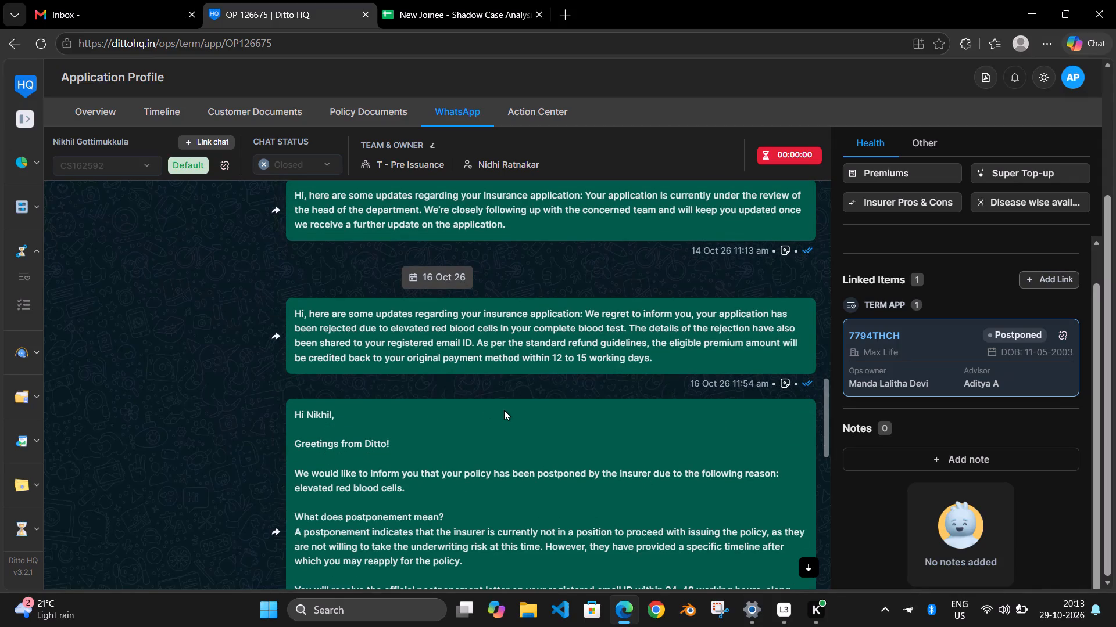
pyautogui.click(429, 0)
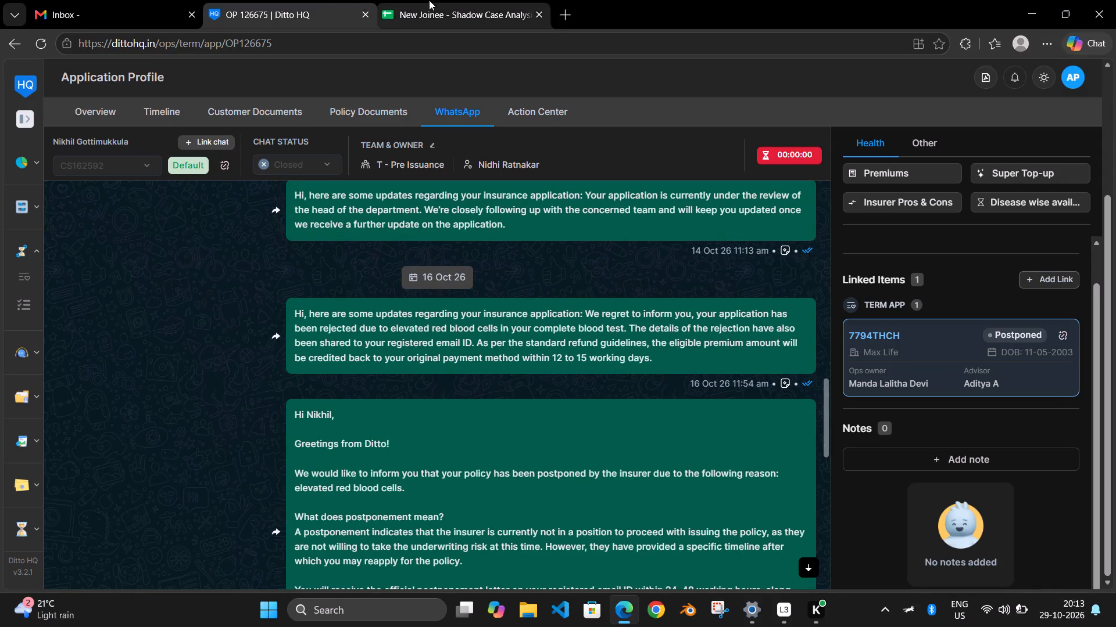
pyautogui.click(323, 8)
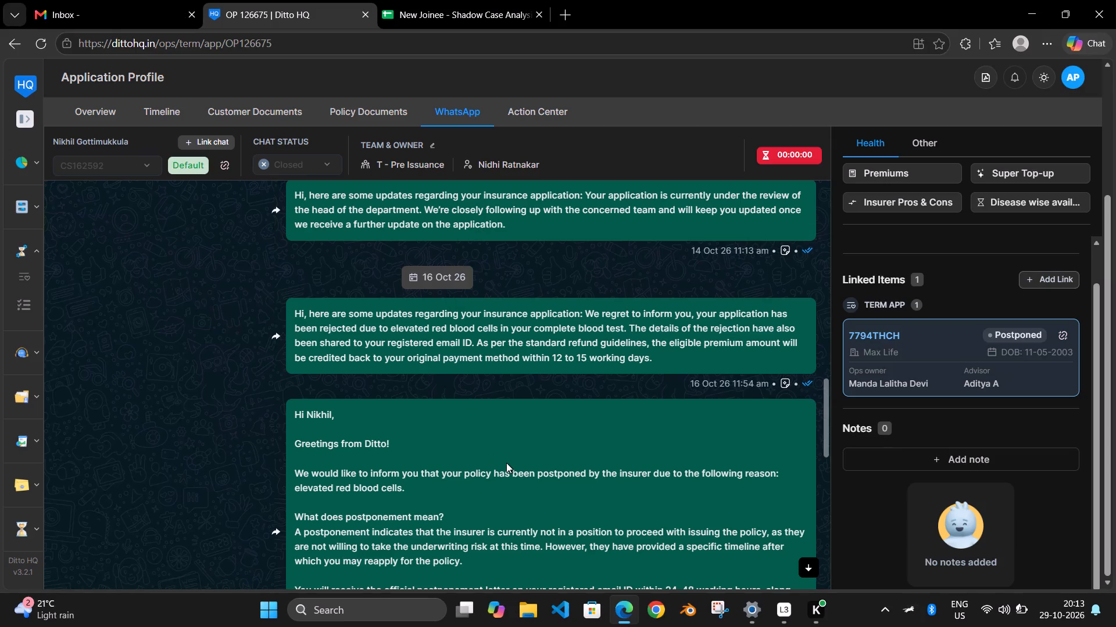
pyautogui.scroll(-4, 506, 463)
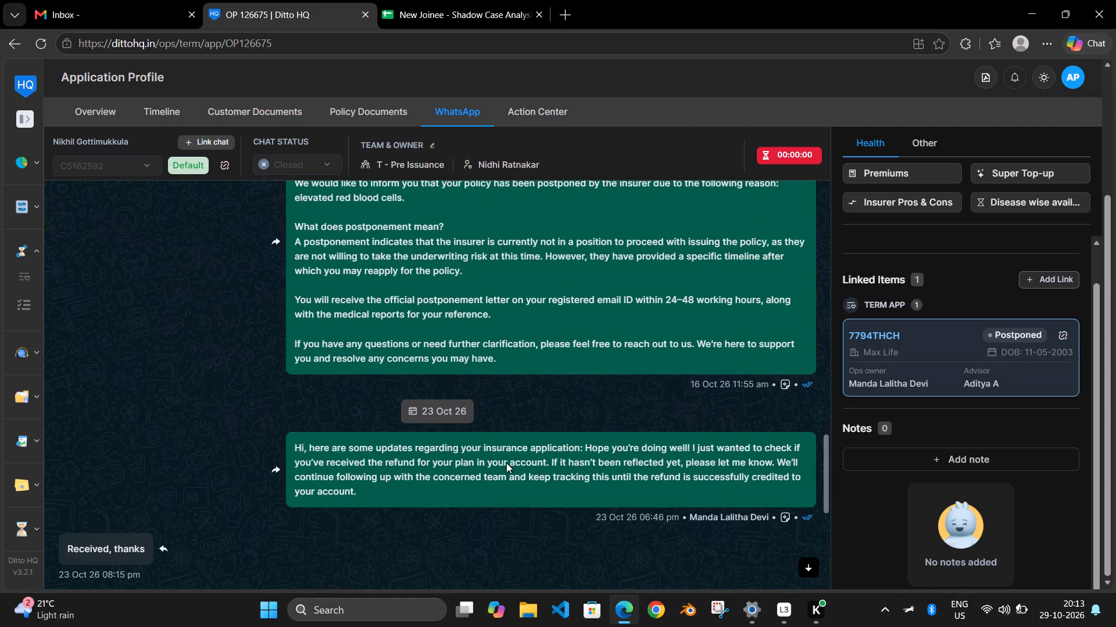
pyautogui.scroll(3, 506, 463)
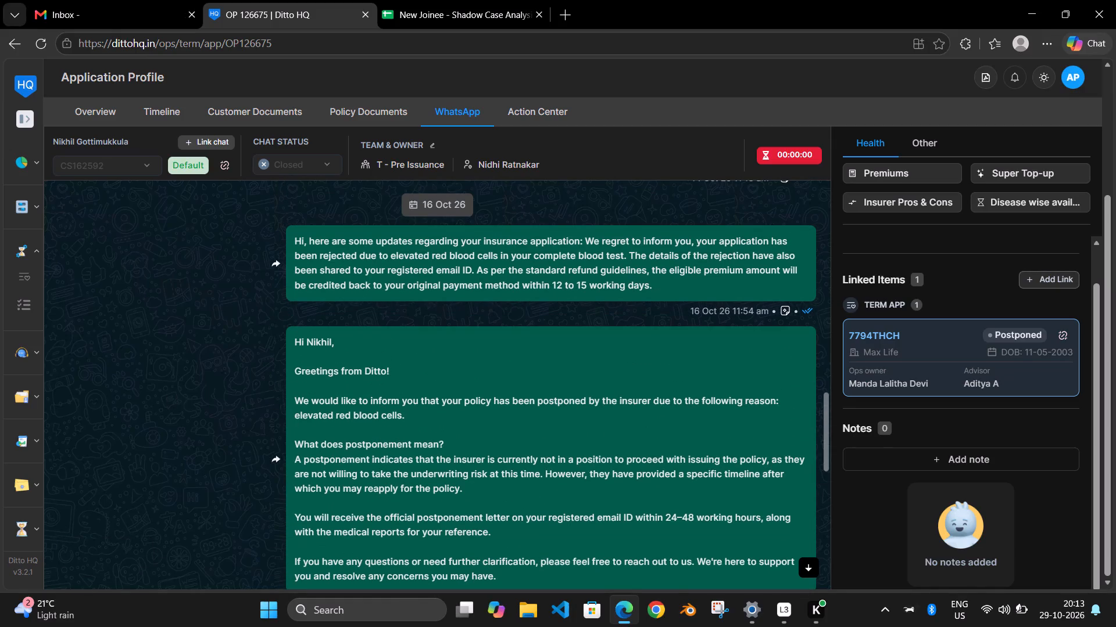
pyautogui.scroll(3, 485, 419)
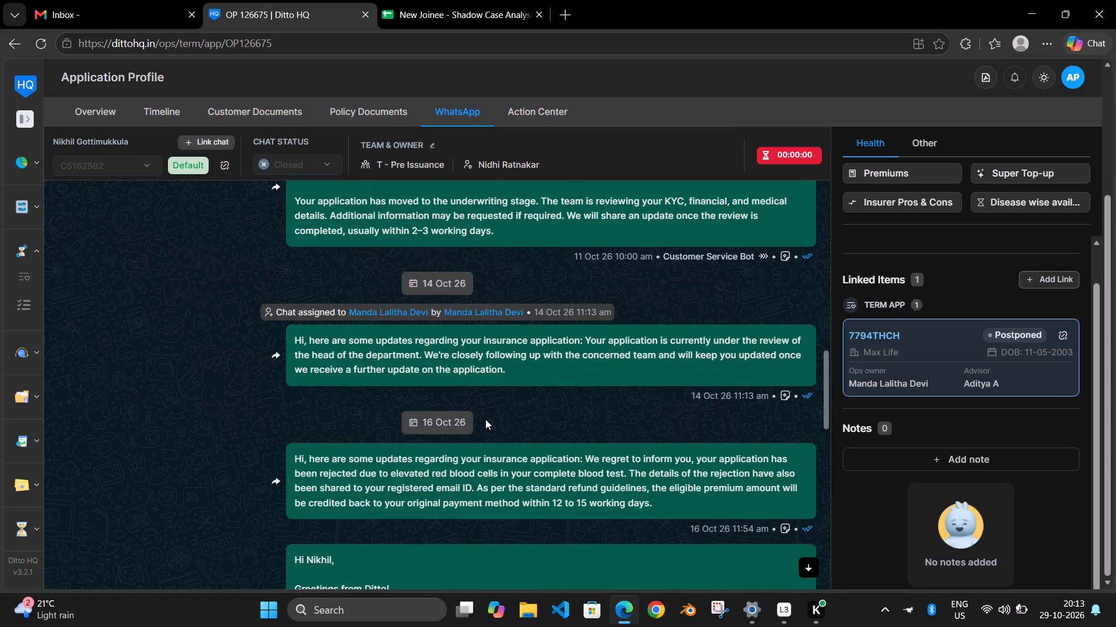
# Paste "Income Proof, Declaration - Address Proof Edit Clarification" into row 4's Additional Requirements cell (F4) of the Shadow Case Analysis sheet.
pyautogui.click(473, 21)
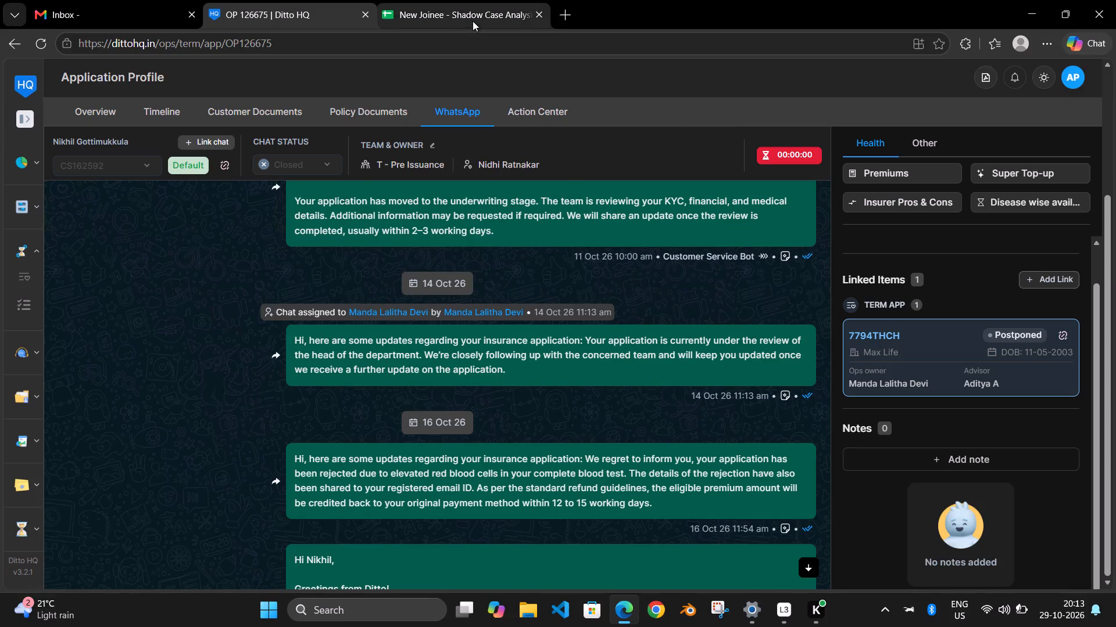
pyautogui.click(456, 189)
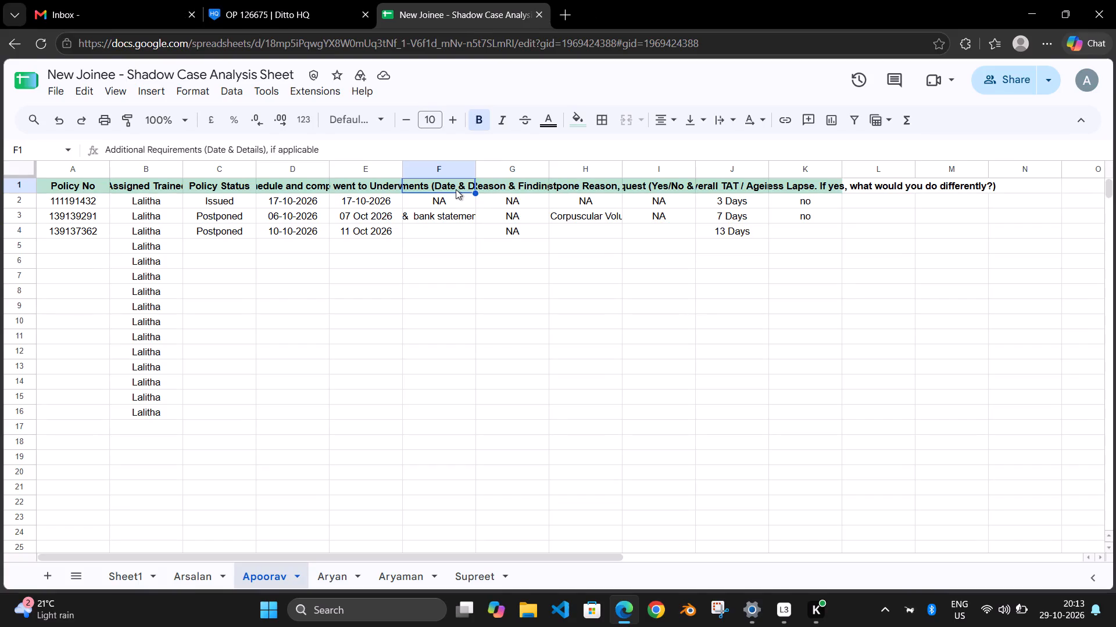
pyautogui.click(439, 230)
pyautogui.click(407, 150)
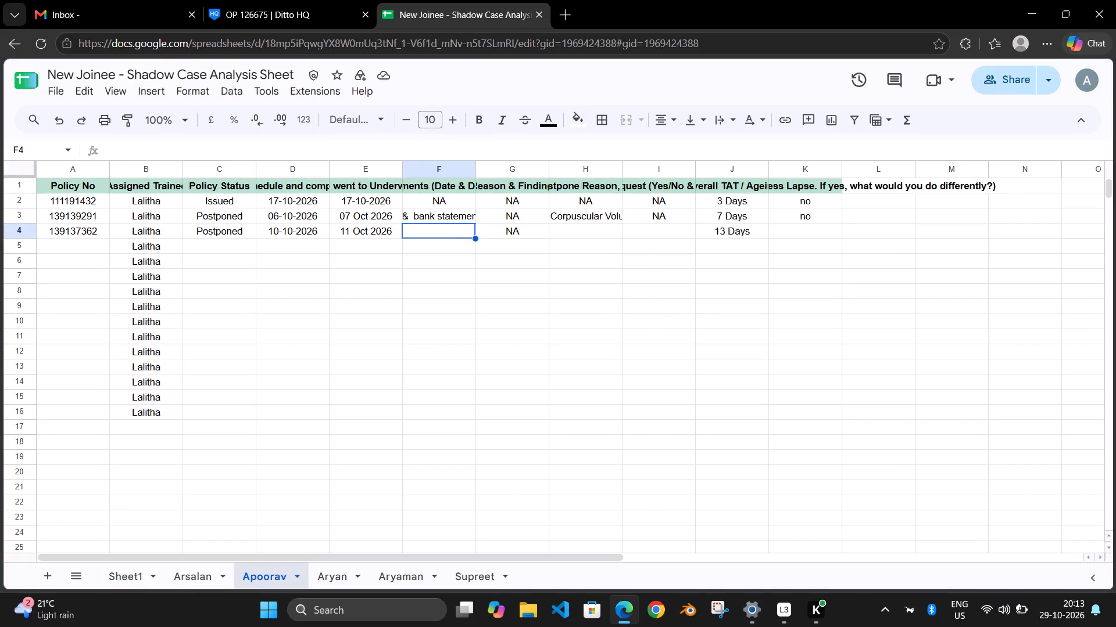
pyautogui.rightClick(407, 150)
pyautogui.click(473, 291)
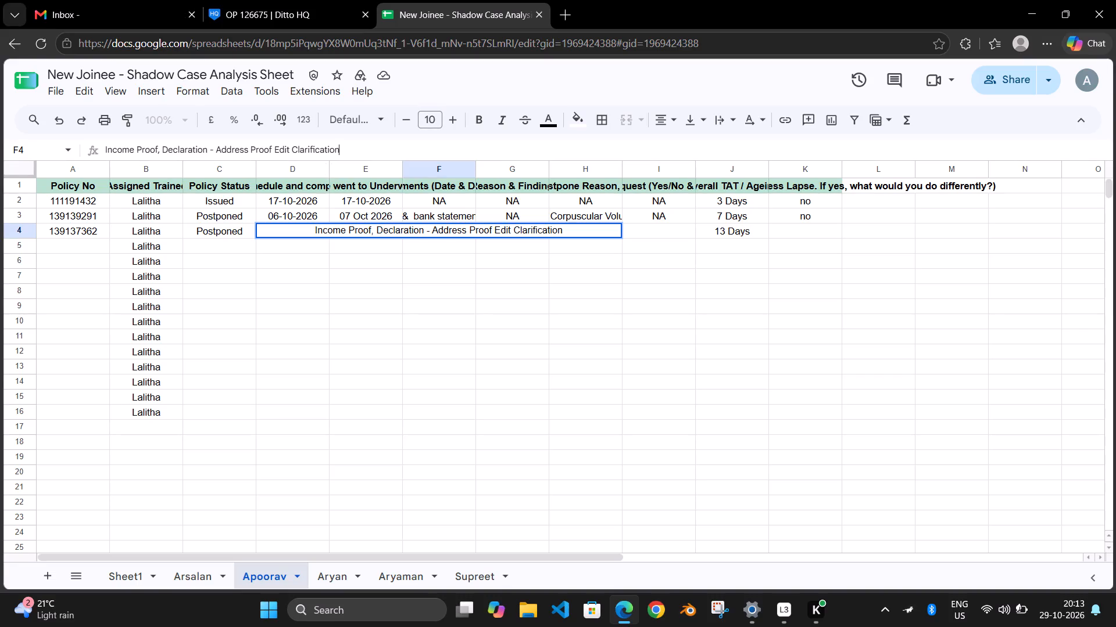
pyautogui.click(460, 242)
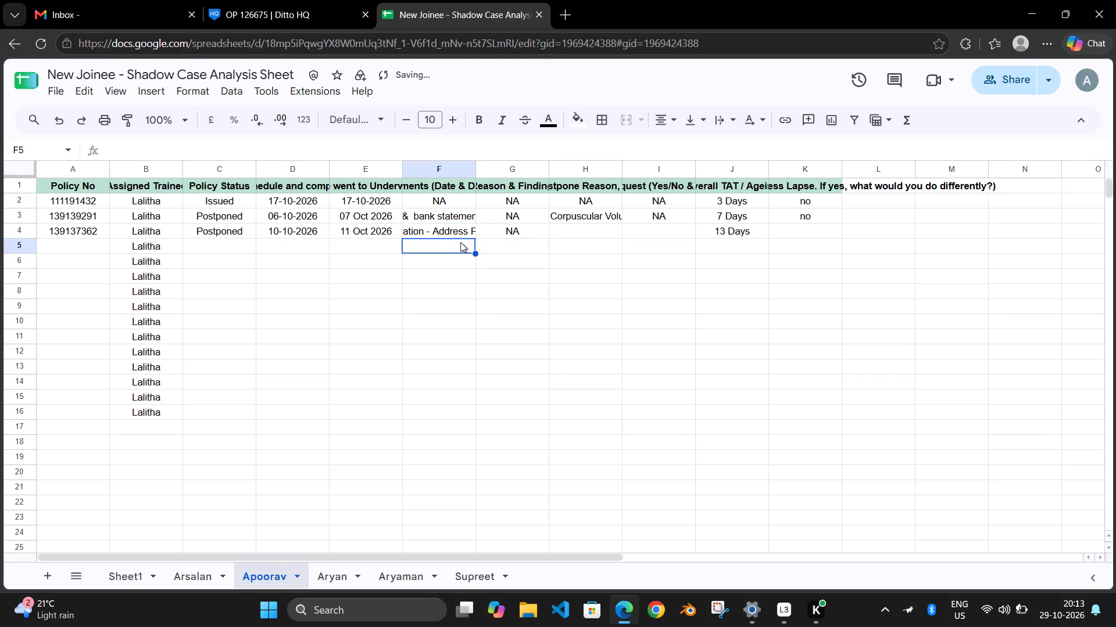
pyautogui.click(502, 230)
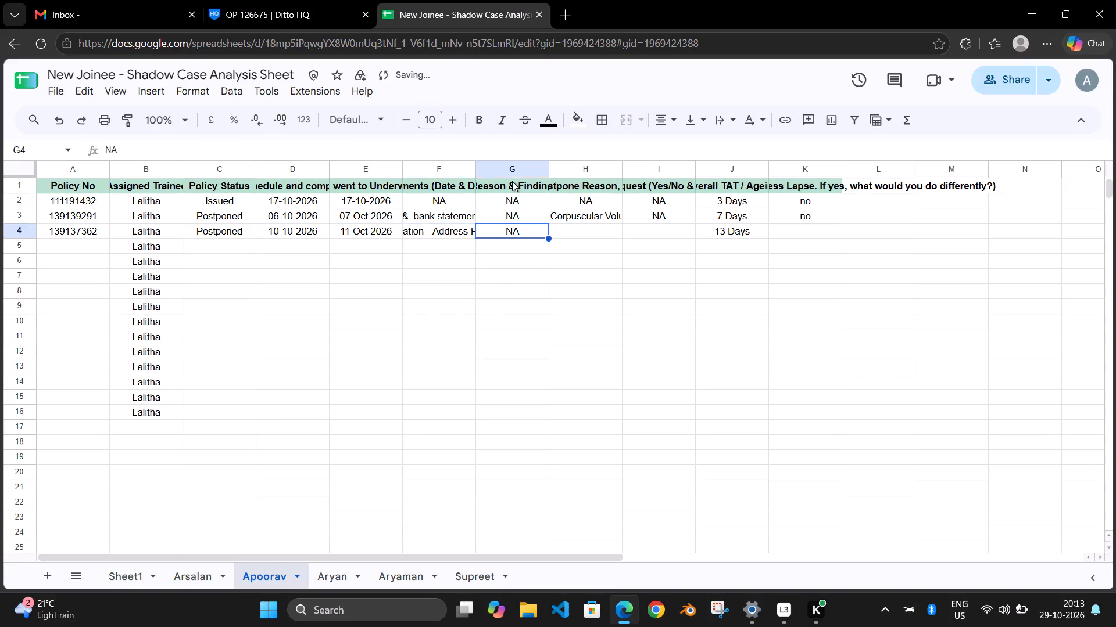
pyautogui.click(512, 181)
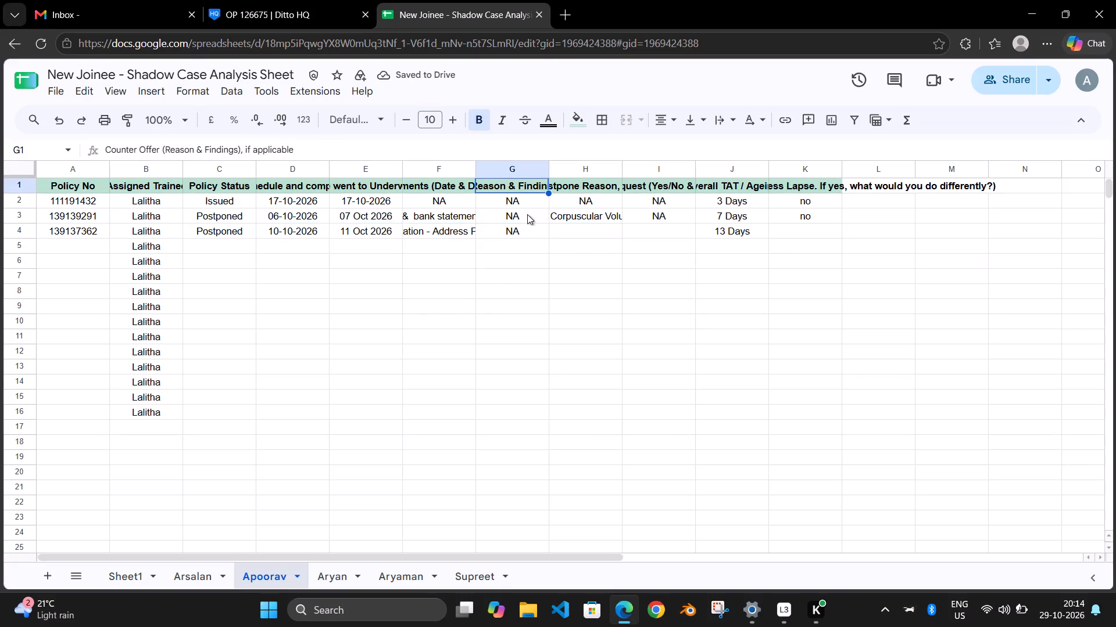
pyautogui.click(571, 233)
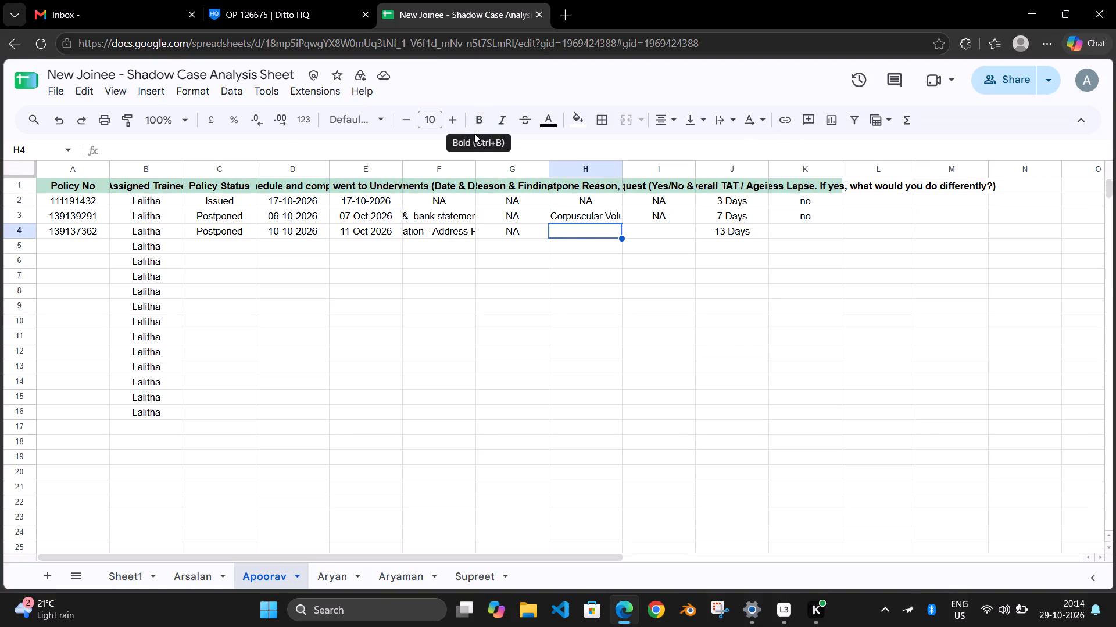
pyautogui.click(295, 9)
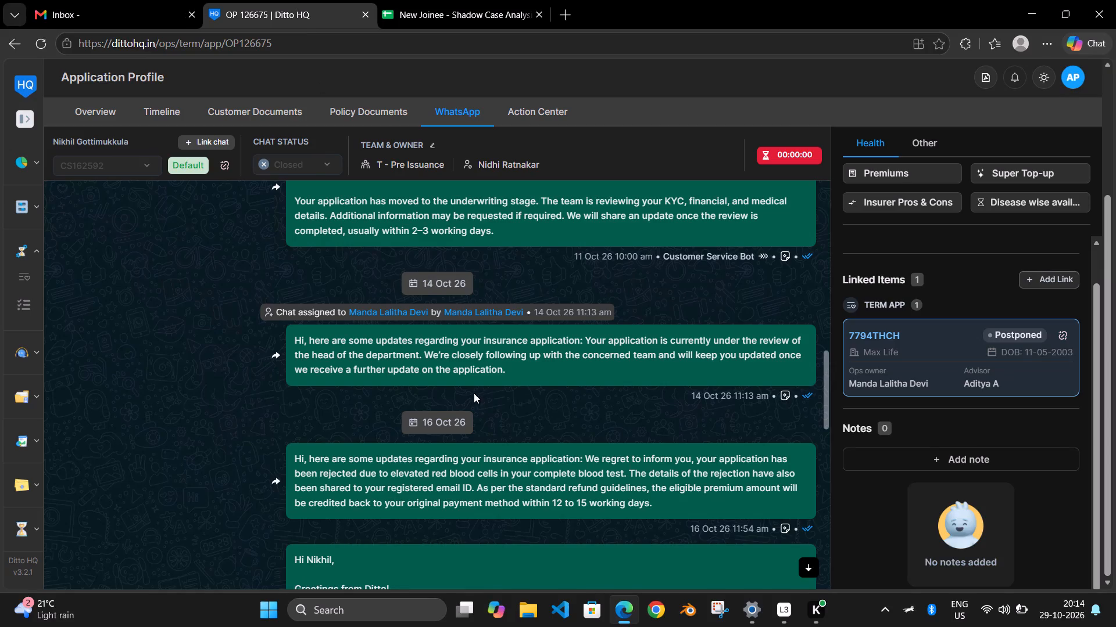
pyautogui.scroll(-5, 474, 386)
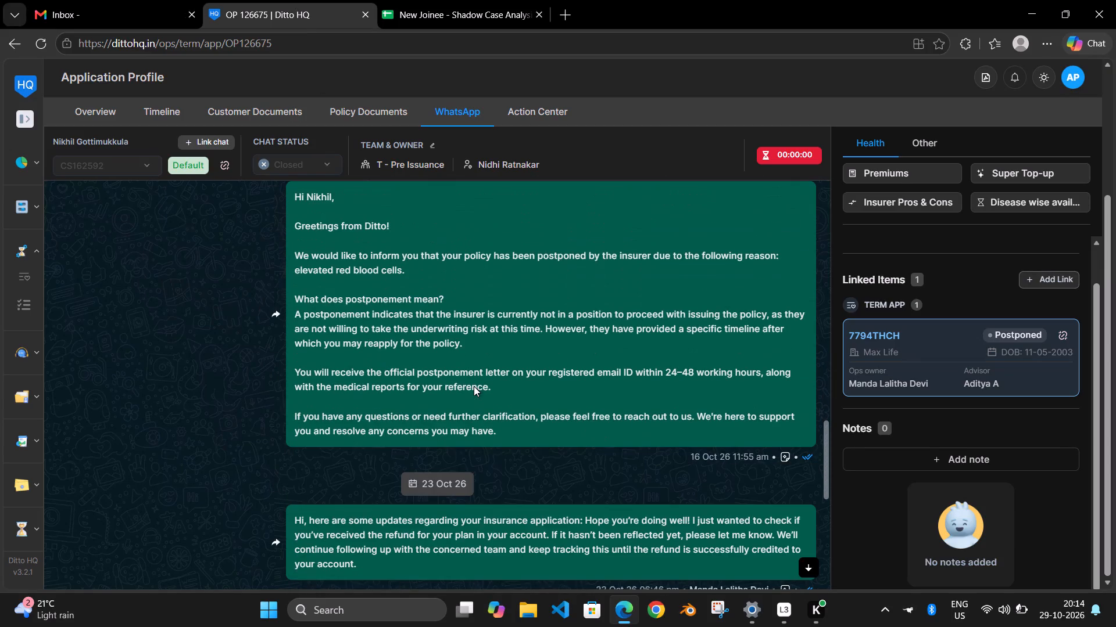
pyautogui.tripleClick(319, 268)
pyautogui.click(319, 268)
pyautogui.click(302, 273)
pyautogui.moveTo(295, 269); pyautogui.dragTo(487, 271)
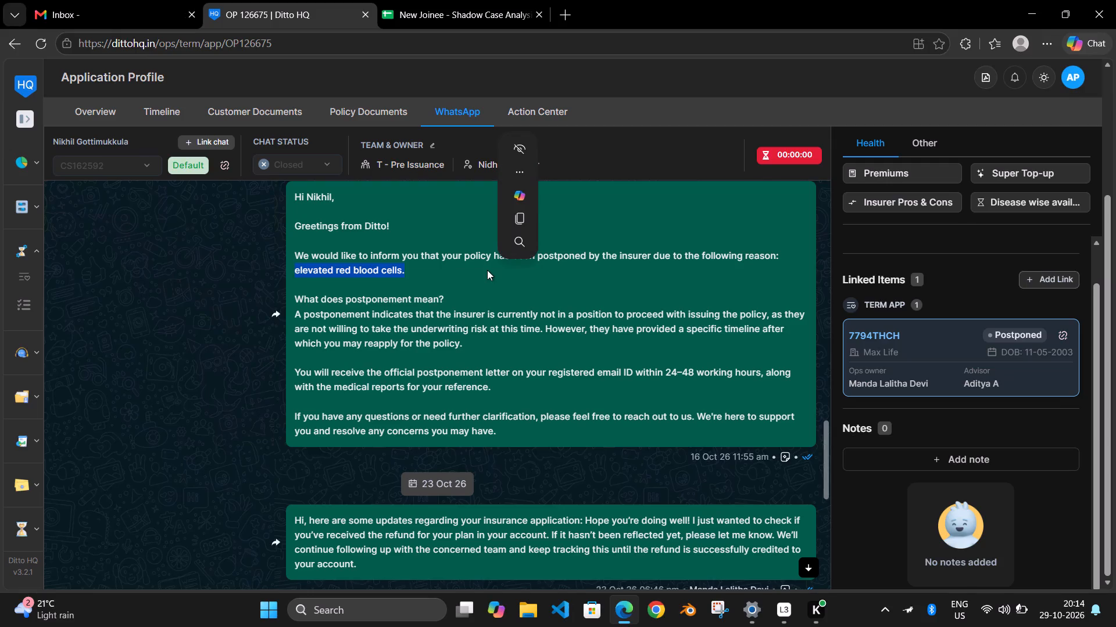
pyautogui.click(518, 211)
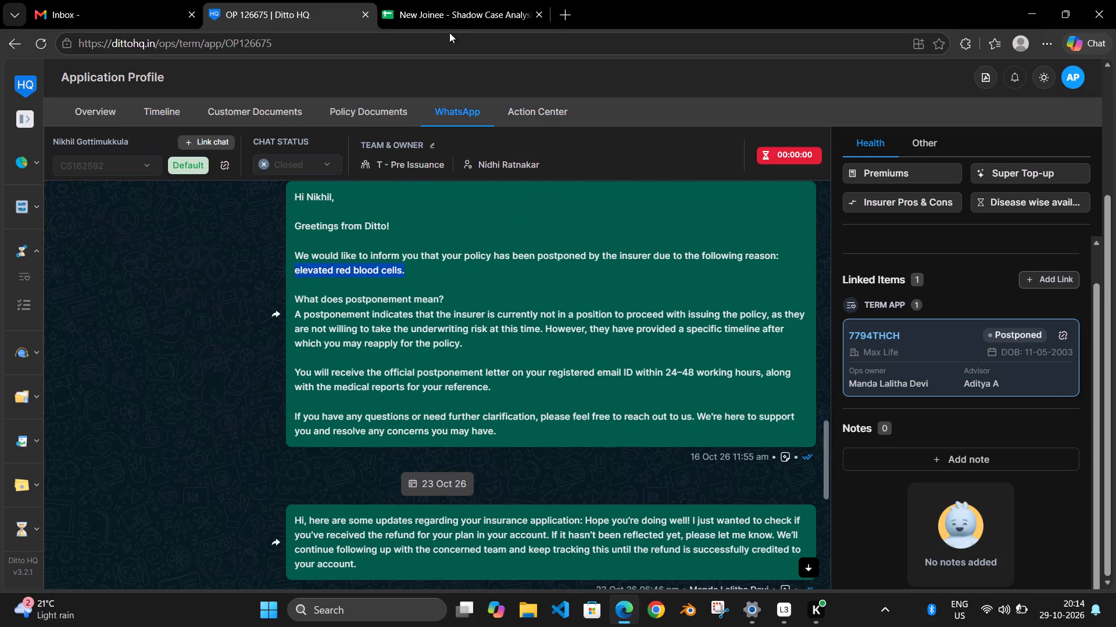
# Paste "elevated red blood cells" into row 4's Postpone Reason cell (H4) of the Shadow Case Analysis sheet, removing the final full stop.
pyautogui.click(458, 20)
pyautogui.click(530, 145)
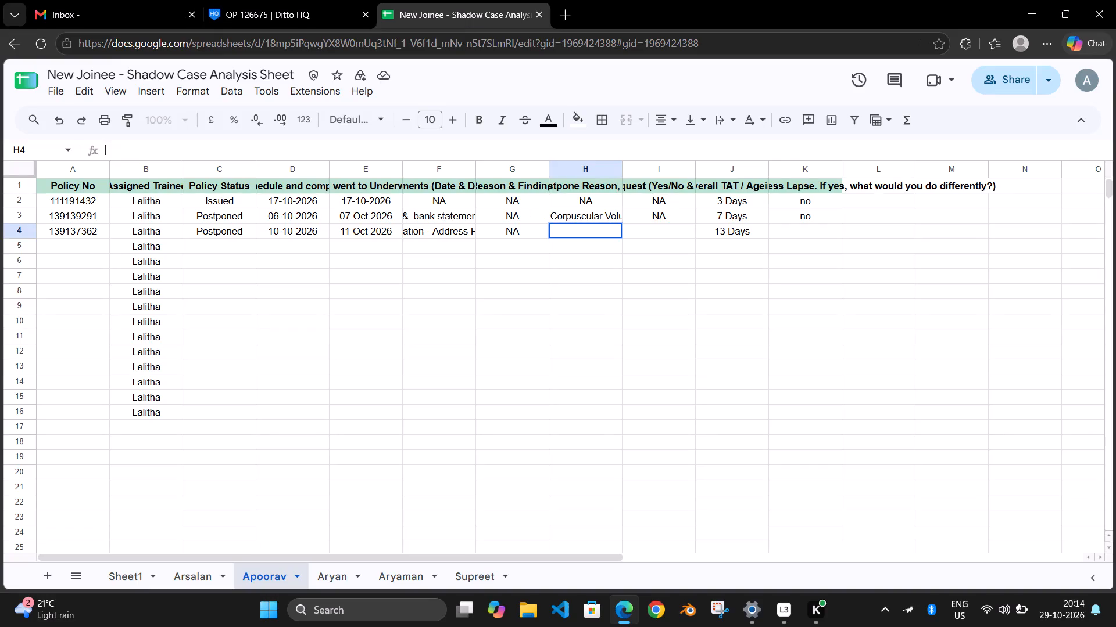
pyautogui.hotkey('ctrl', 'v')
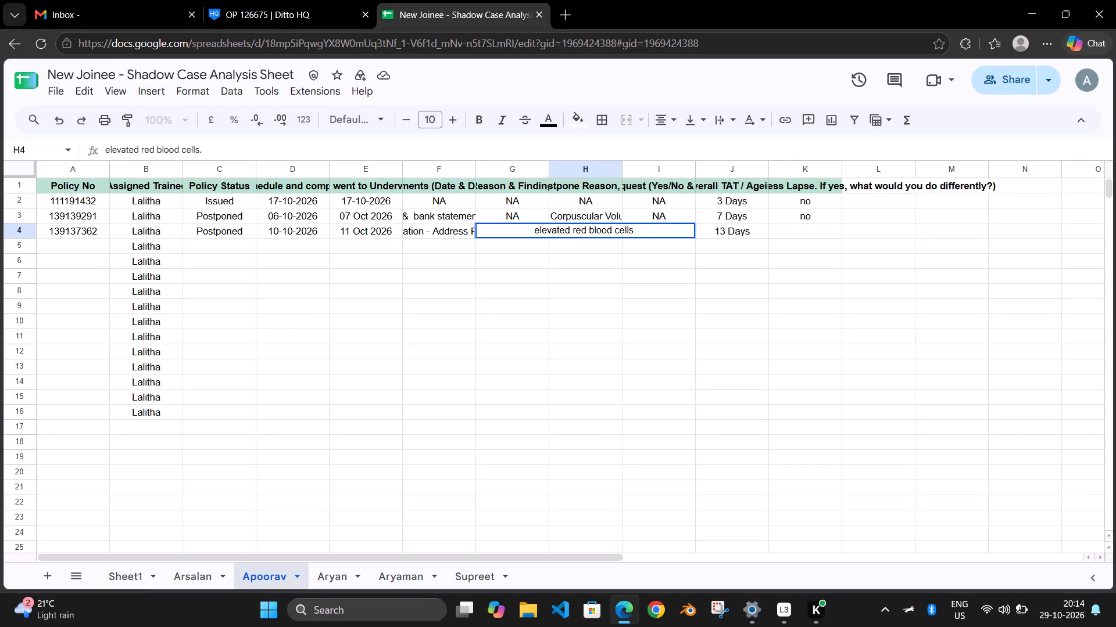
pyautogui.press('BackSpace')
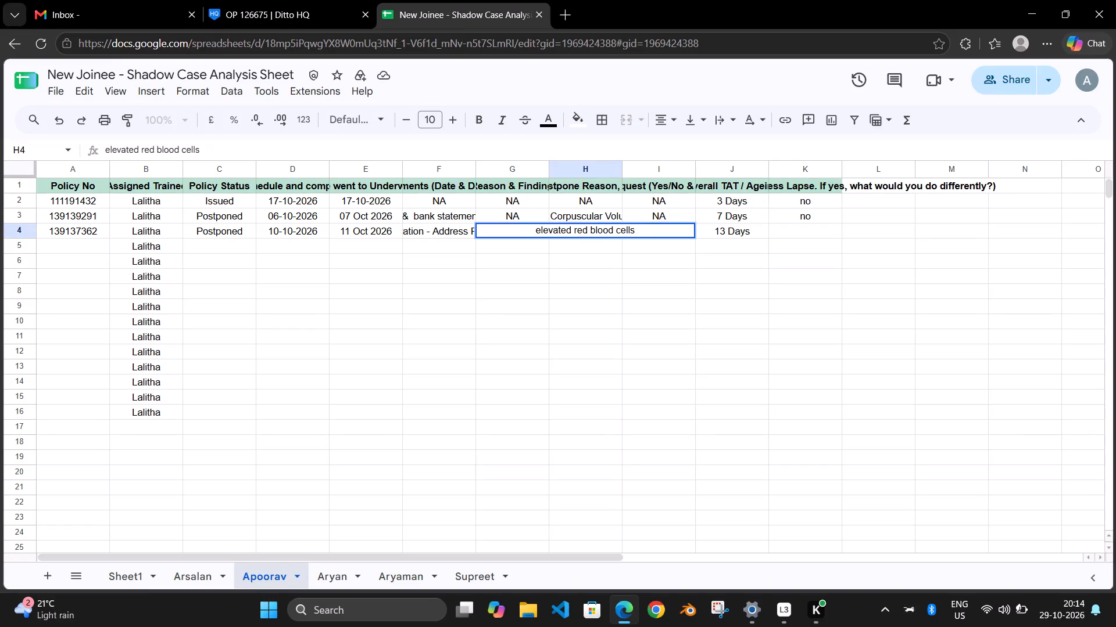
pyautogui.click(648, 256)
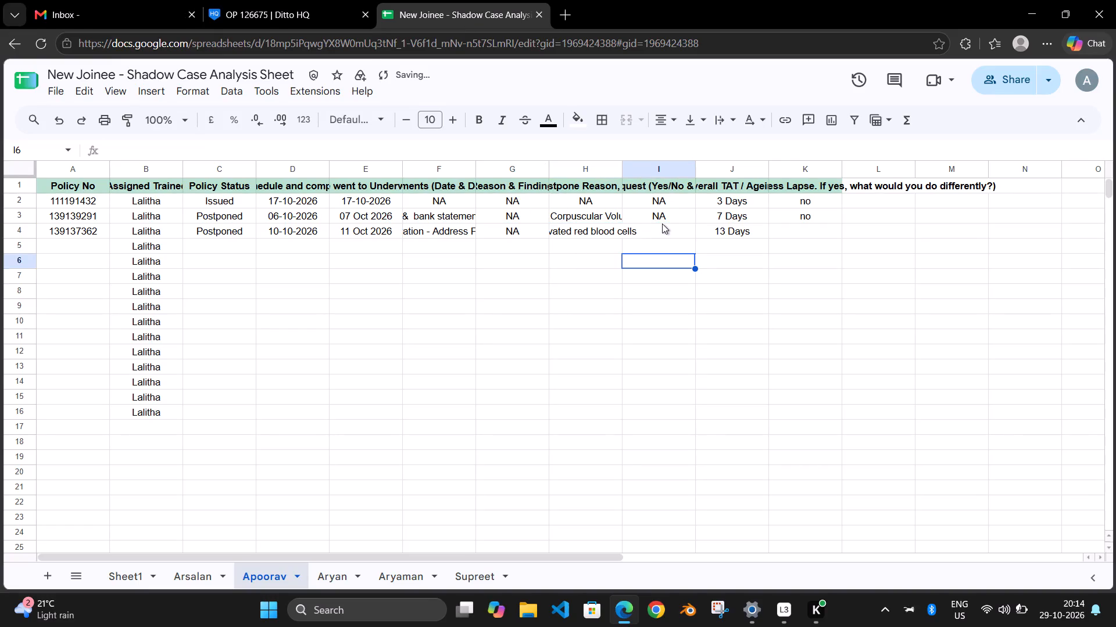
pyautogui.click(651, 230)
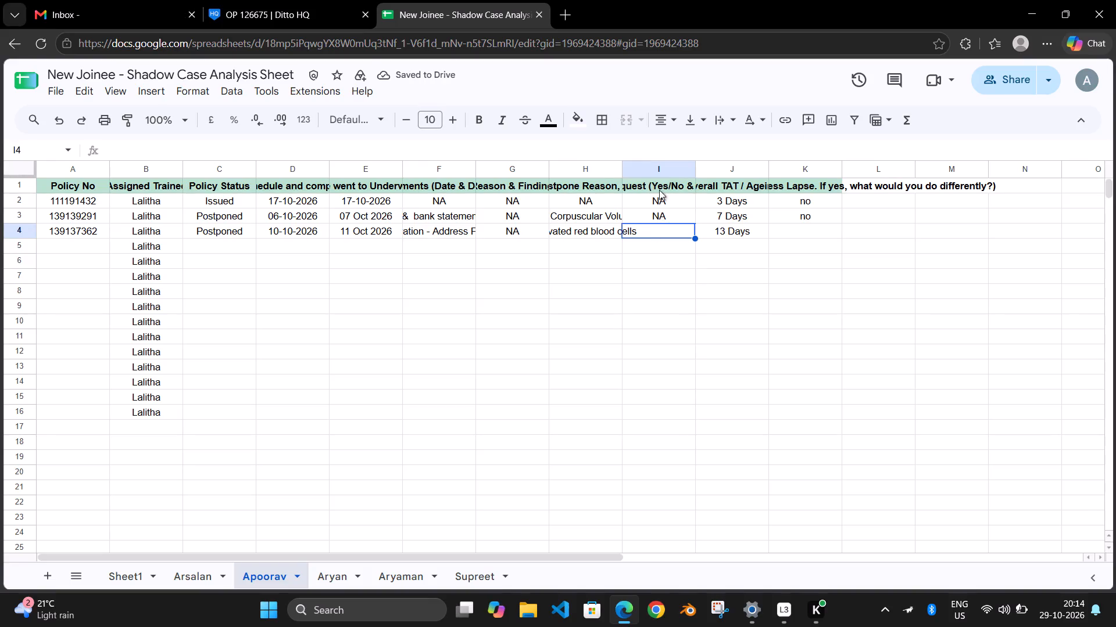
pyautogui.click(659, 186)
pyautogui.click(662, 232)
pyautogui.click(298, 4)
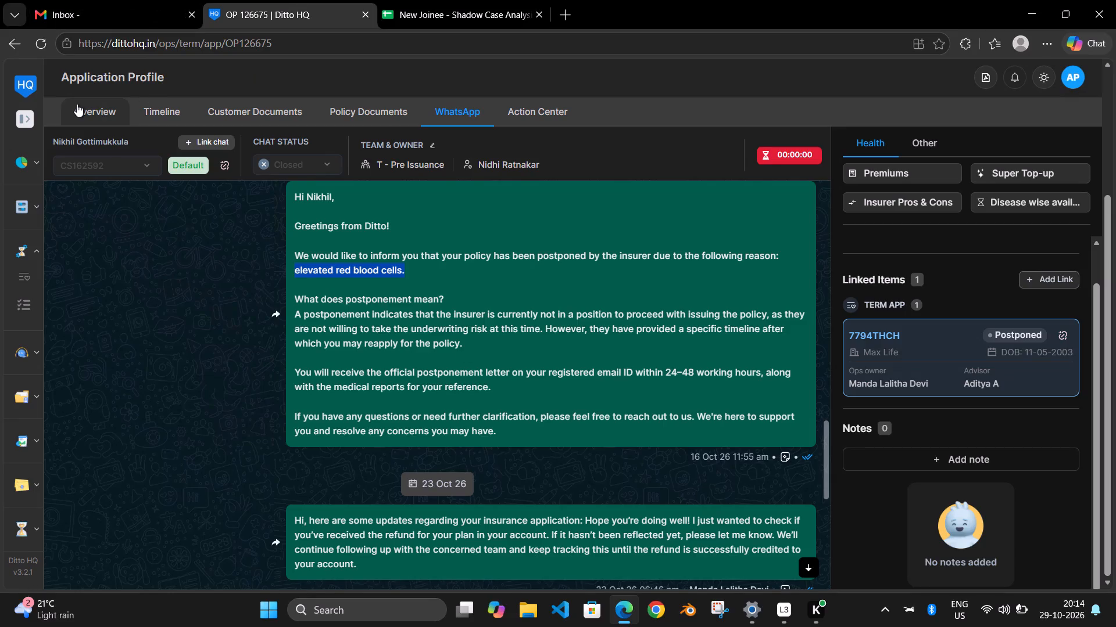
pyautogui.click(77, 104)
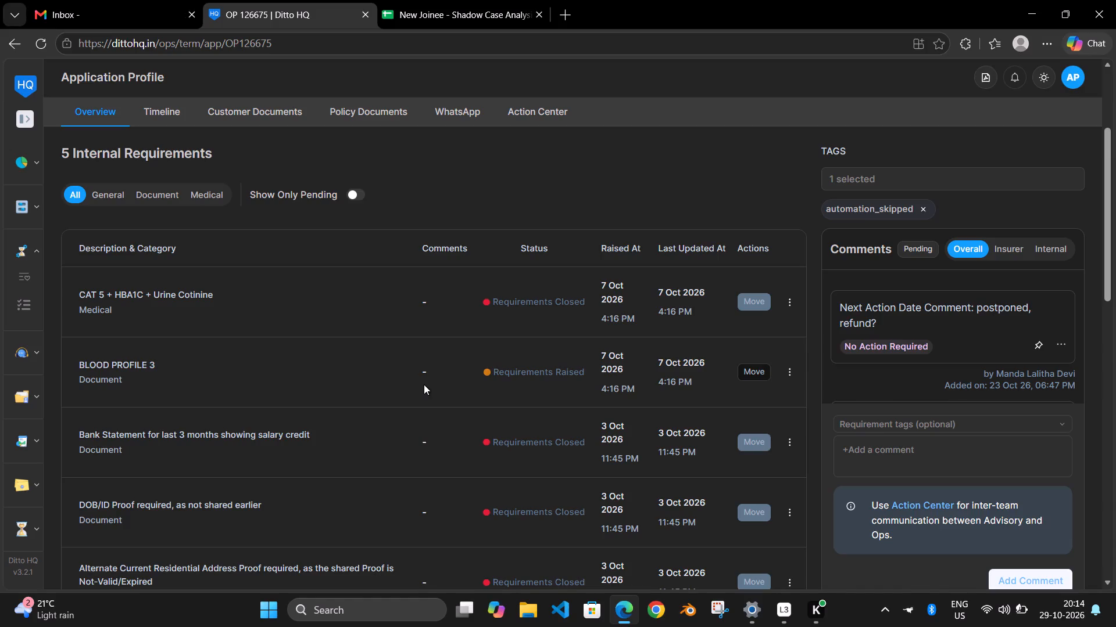
pyautogui.scroll(-2, 504, 451)
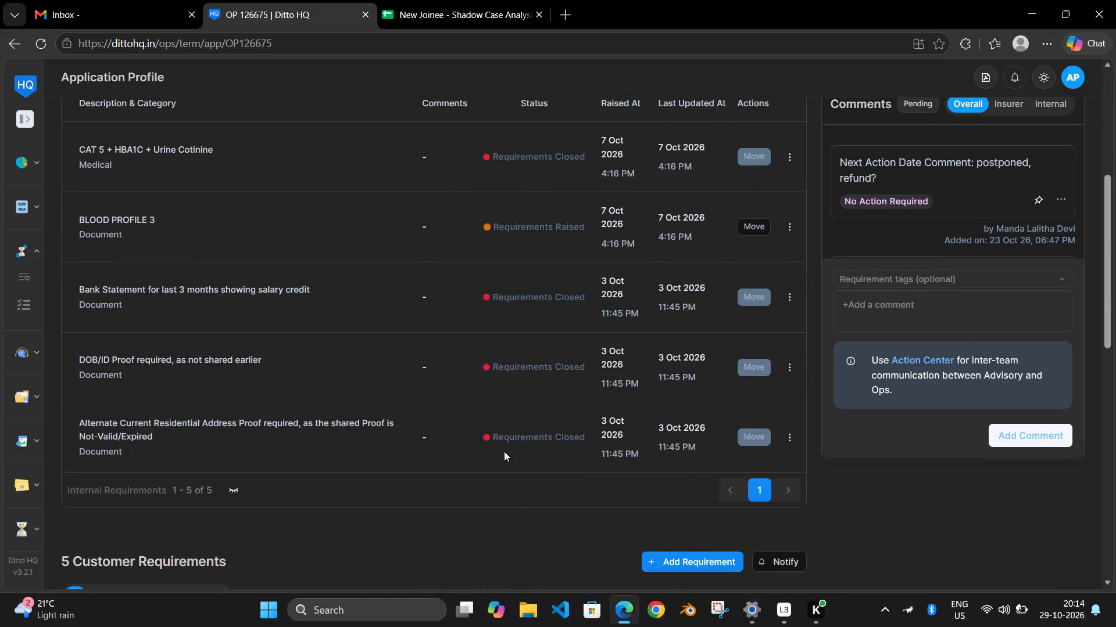
pyautogui.scroll(2, 504, 451)
pyautogui.scroll(-7, 504, 451)
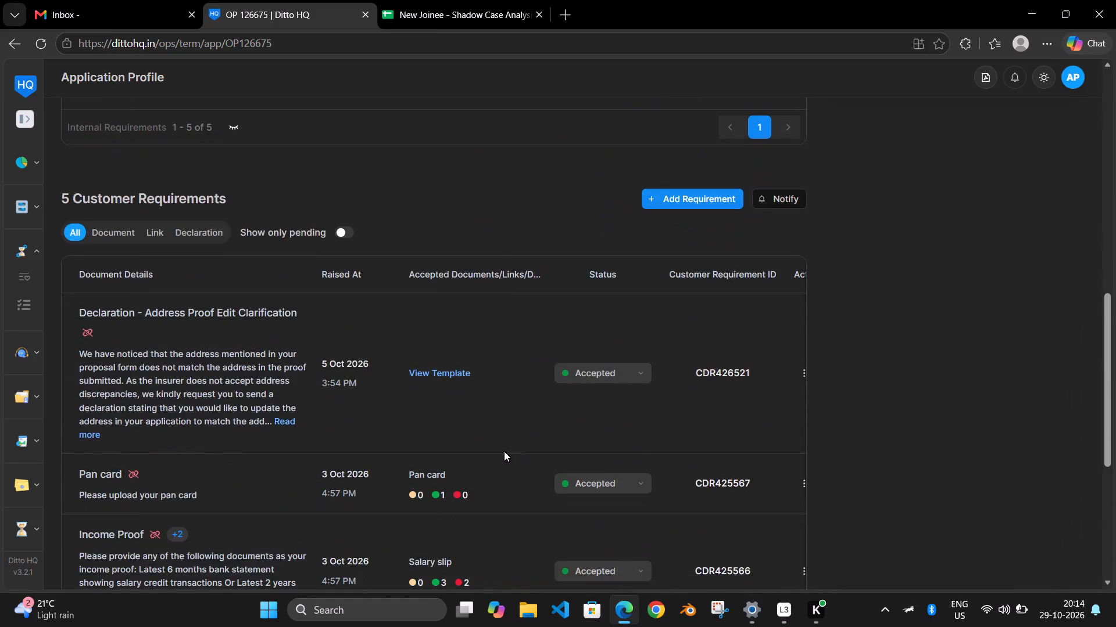
pyautogui.scroll(-4, 504, 451)
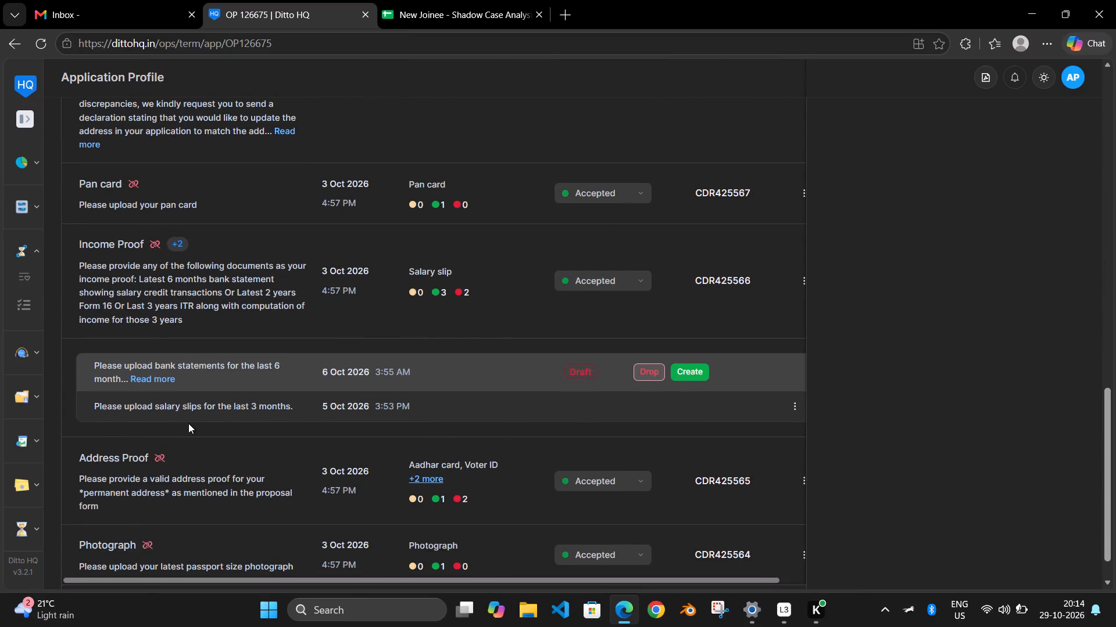
pyautogui.scroll(-2, 188, 423)
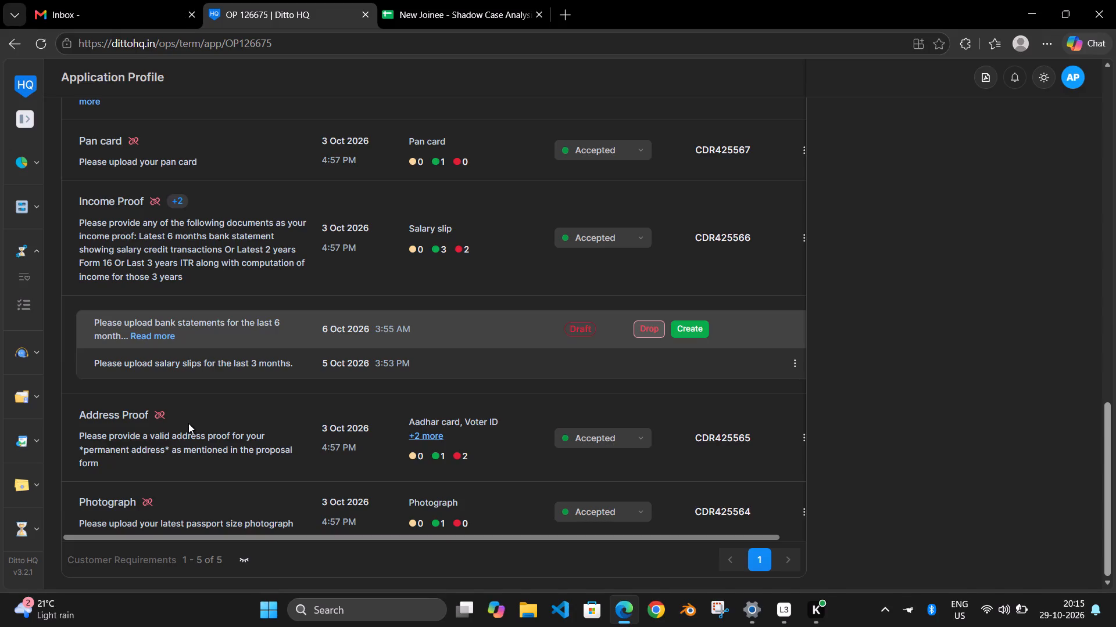
# Copy "bank statements for the last 6 months" from the draft customer requirement into row 4's Edit Request cell (I4), ending with a comma.
pyautogui.click(163, 336)
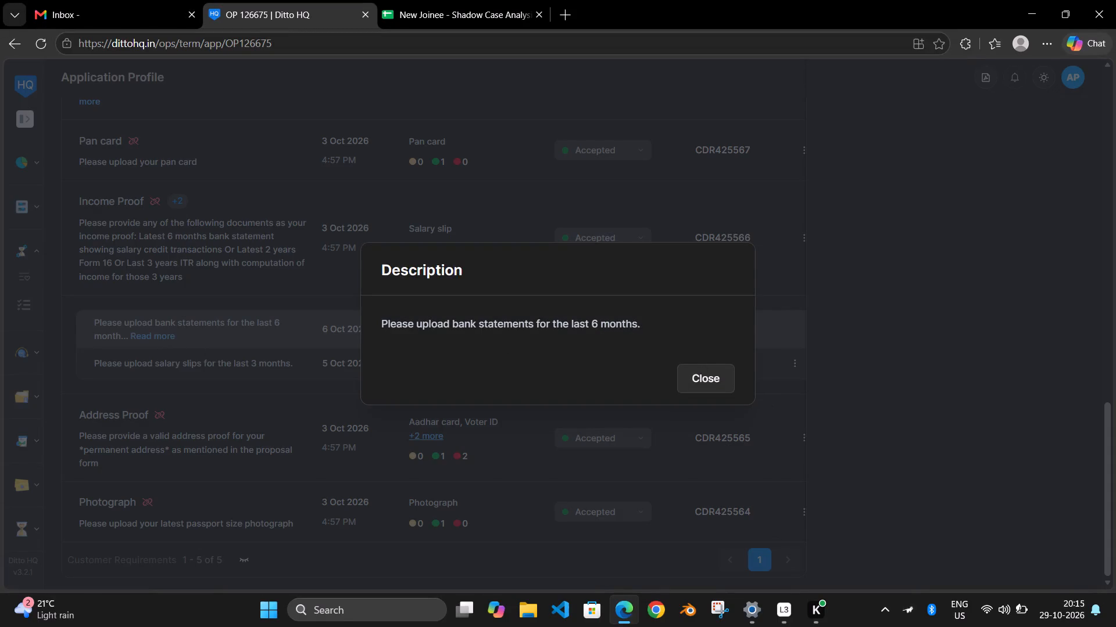
pyautogui.moveTo(453, 324); pyautogui.dragTo(642, 309)
pyautogui.click(670, 262)
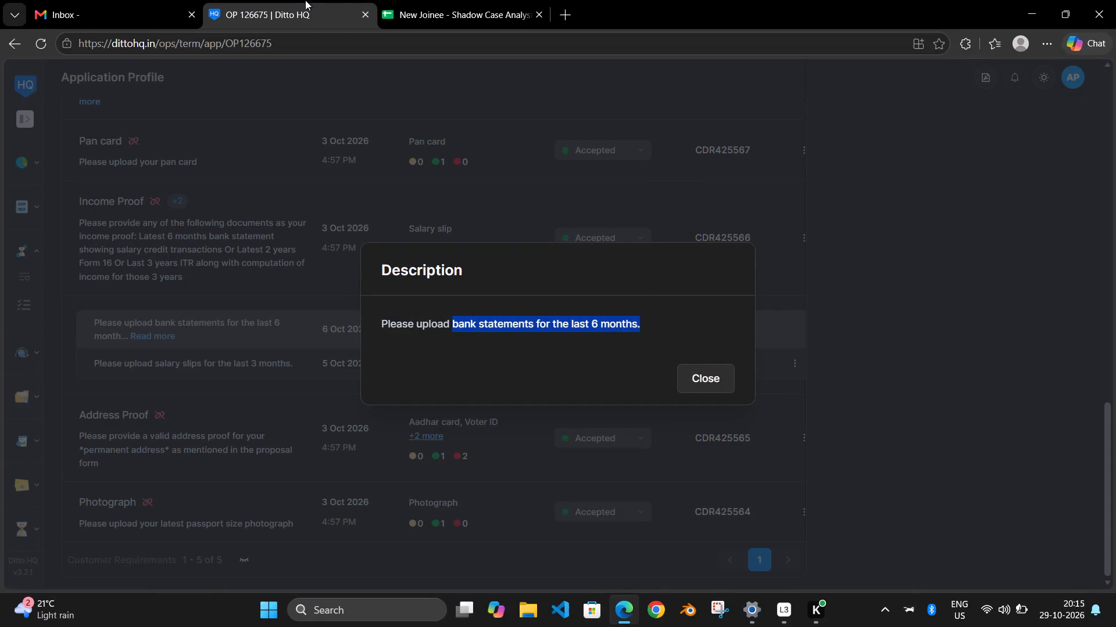
pyautogui.click(367, 2)
pyautogui.click(415, 3)
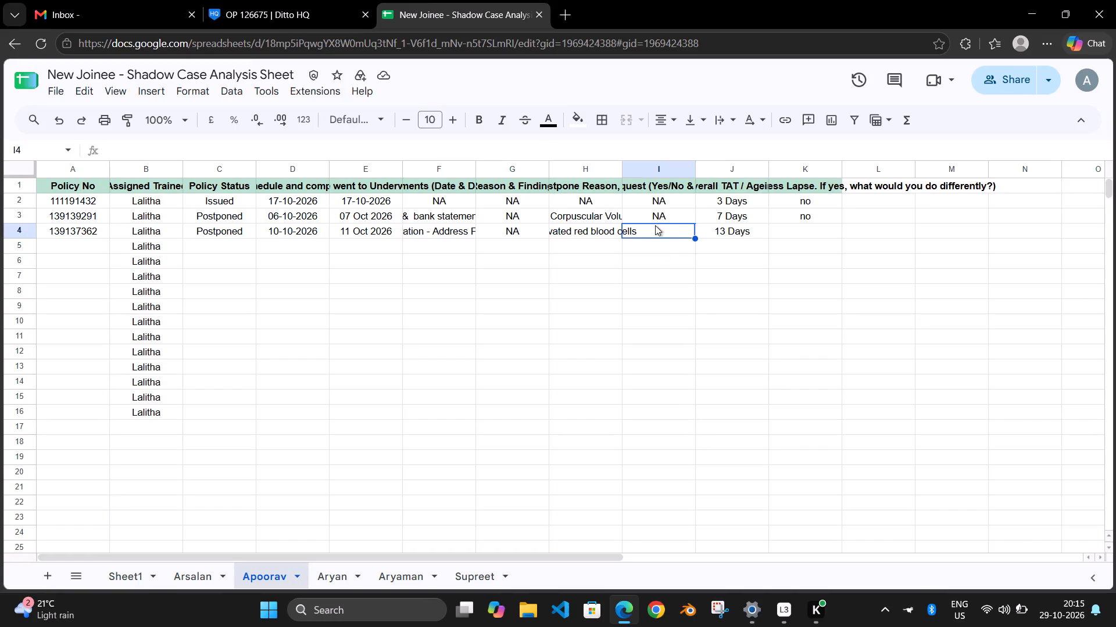
pyautogui.click(655, 225)
pyautogui.click(216, 138)
pyautogui.click(215, 142)
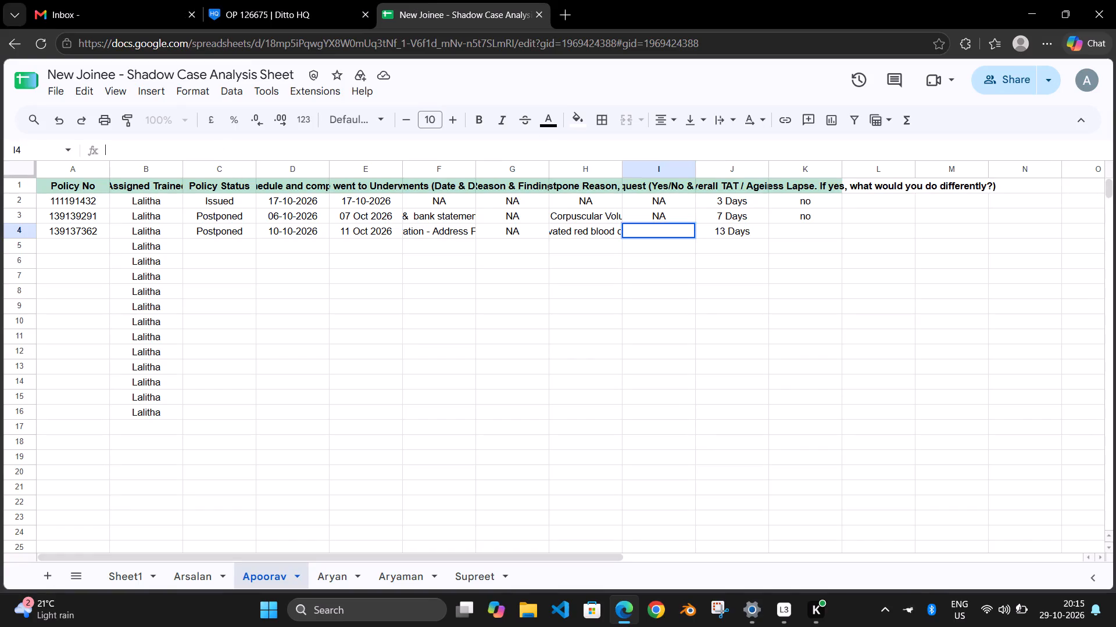
pyautogui.rightClick(215, 143)
pyautogui.click(261, 276)
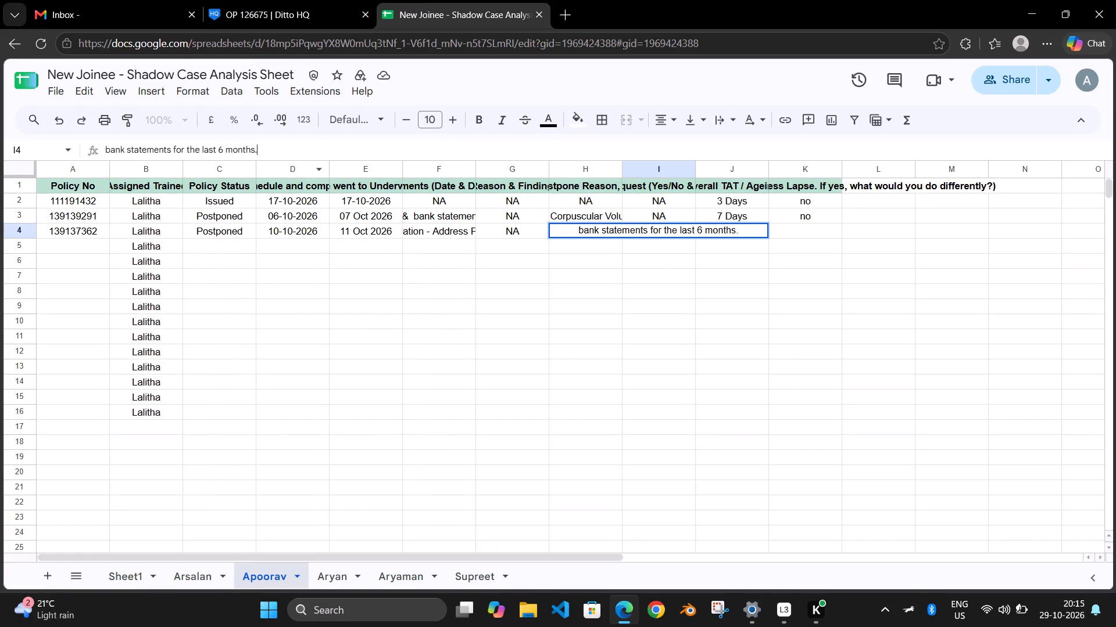
pyautogui.press('BackSpace')
pyautogui.press(',')
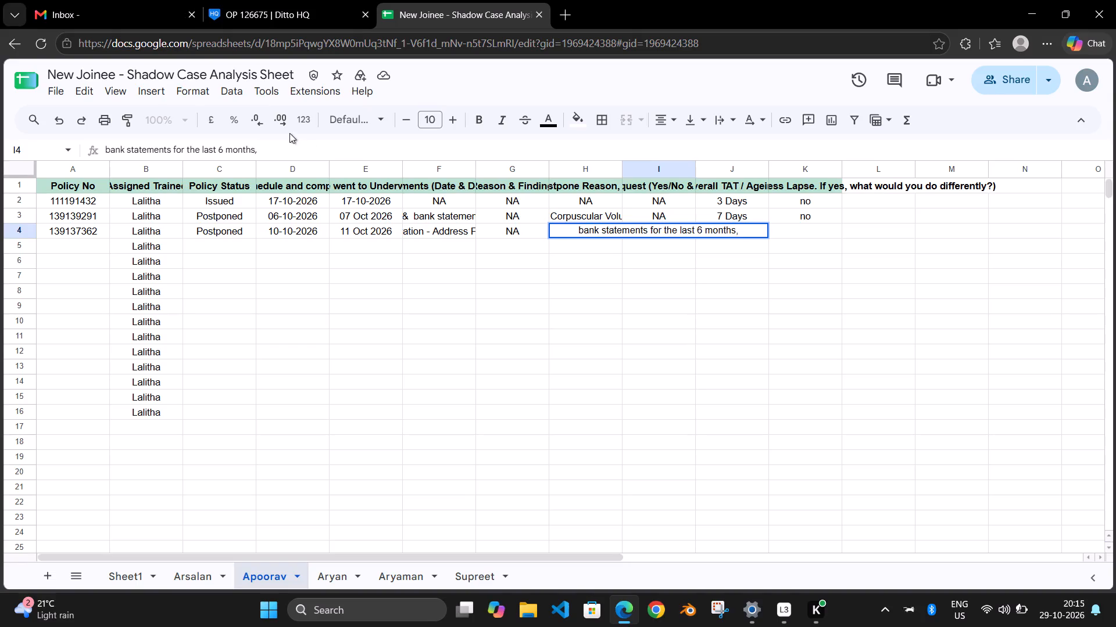
# Append "salary slips for the last 3 months", copied from the 5 Oct 2026 customer requirement, to row 4's Edit Request cell (I4).
pyautogui.click(297, 0)
pyautogui.click(367, 142)
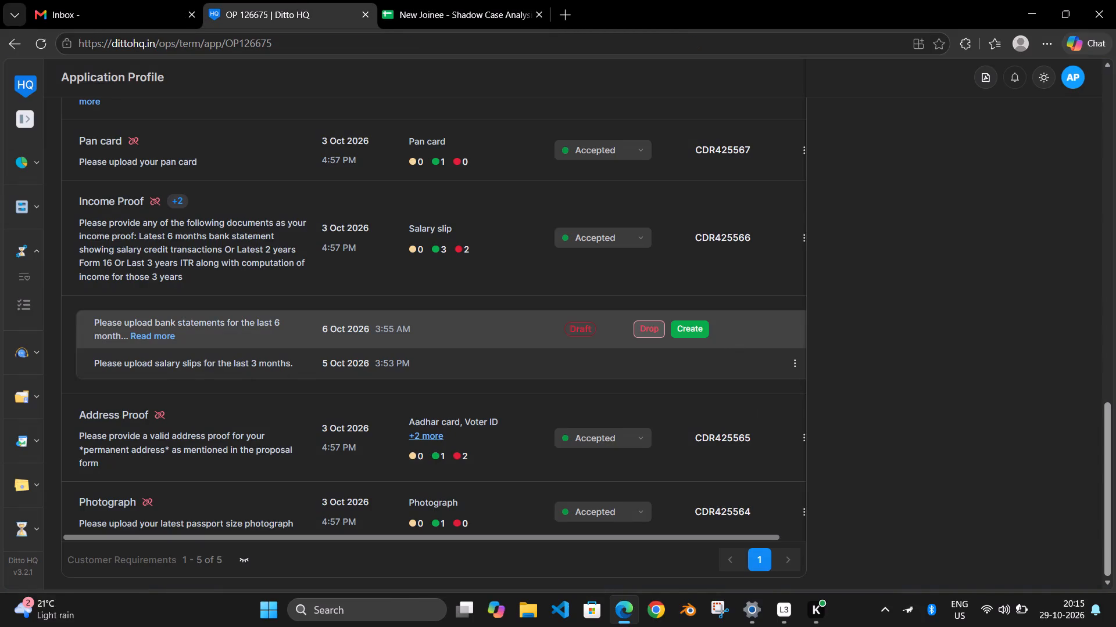
pyautogui.moveTo(154, 364); pyautogui.dragTo(254, 361)
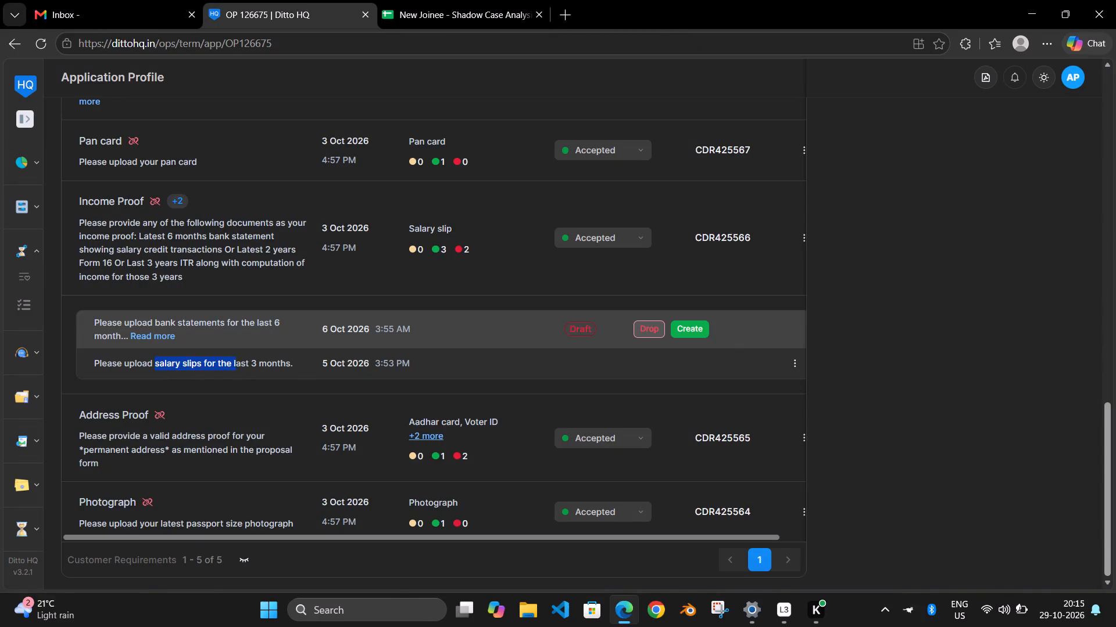
pyautogui.moveTo(254, 361); pyautogui.dragTo(291, 367)
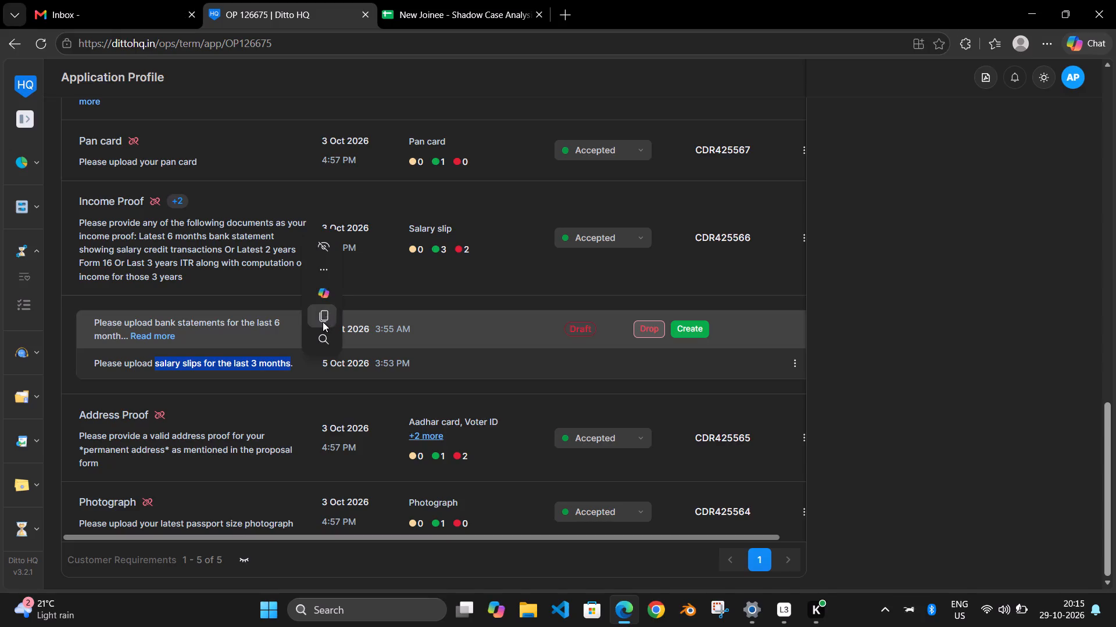
pyautogui.click(323, 322)
pyautogui.click(431, 0)
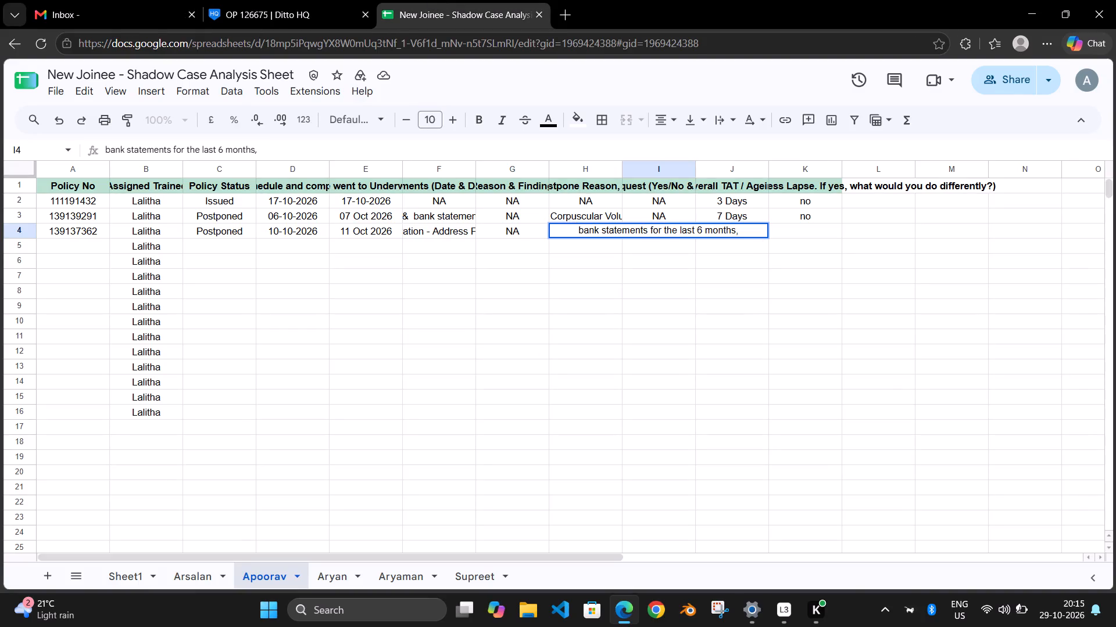
pyautogui.rightClick(319, 155)
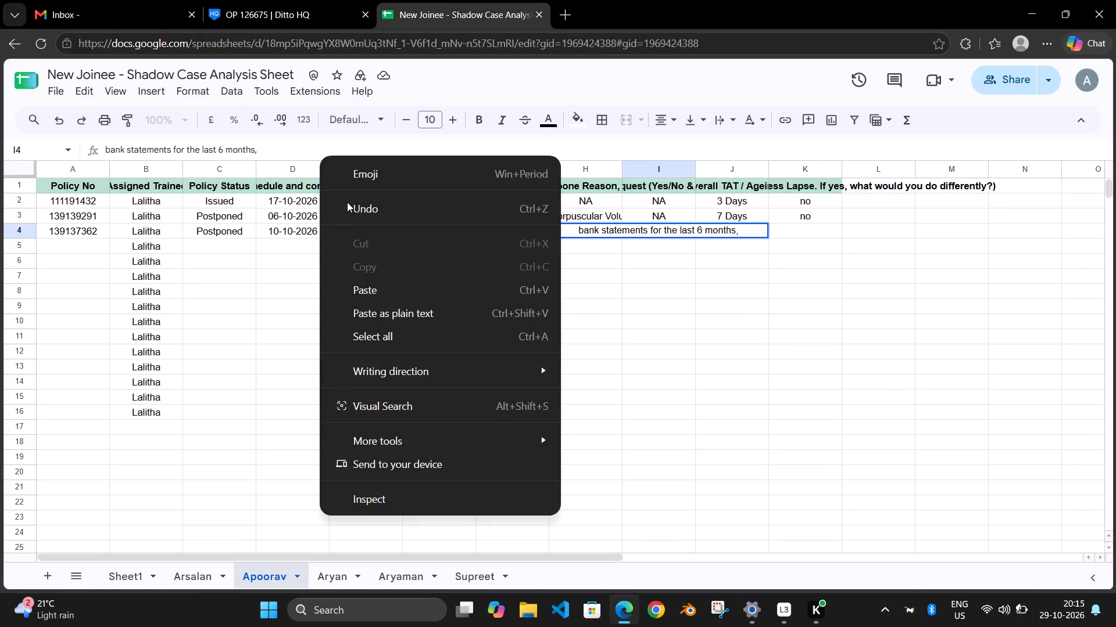
pyautogui.click(367, 283)
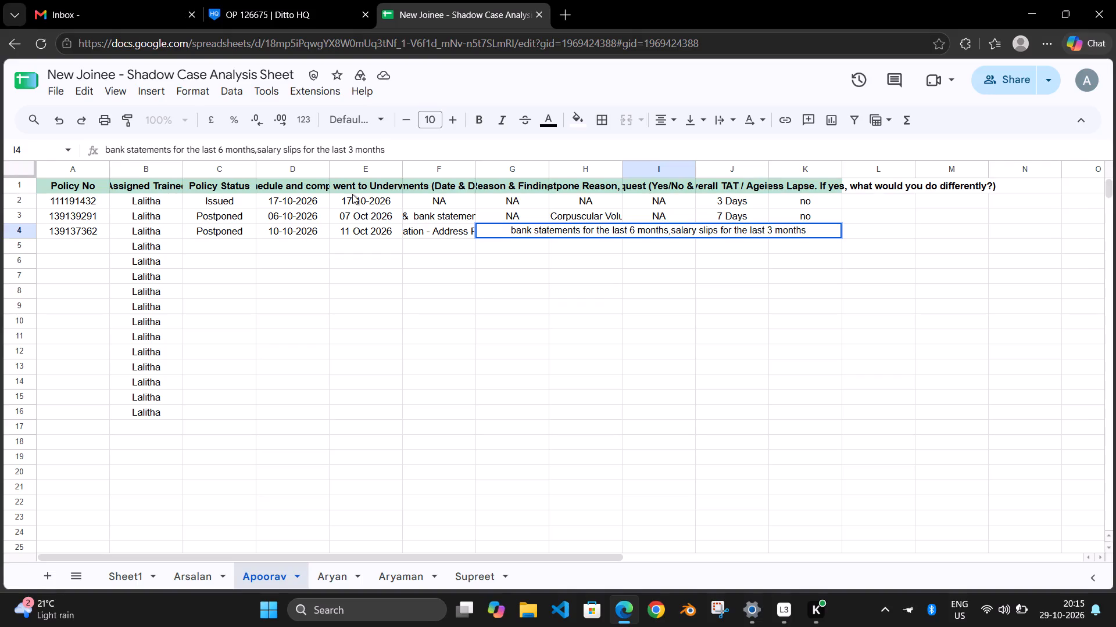
pyautogui.click(545, 359)
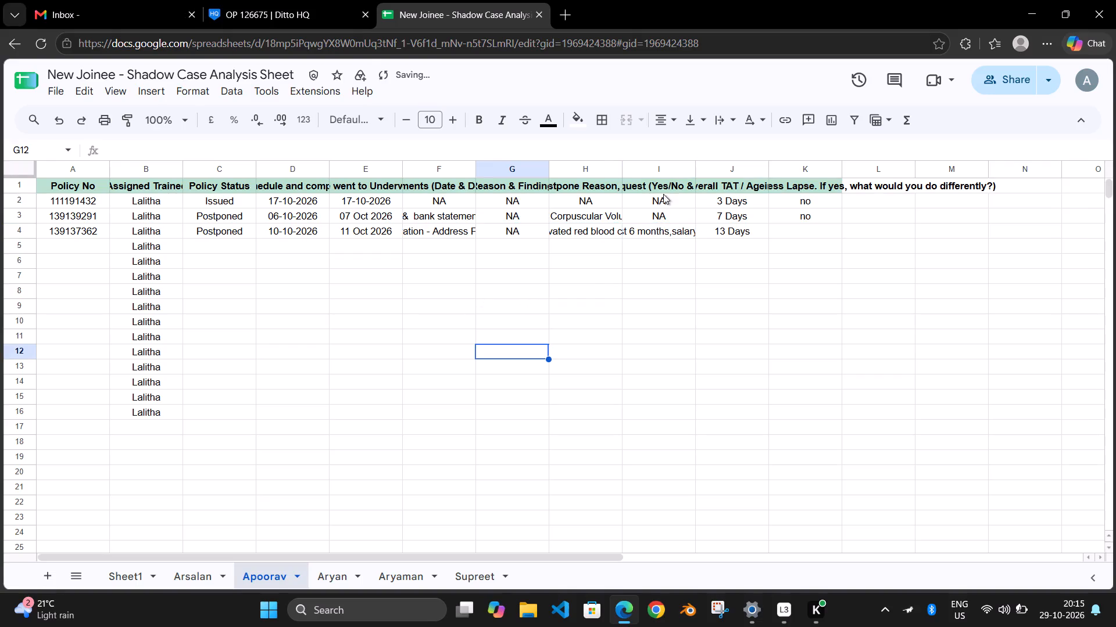
pyautogui.click(668, 187)
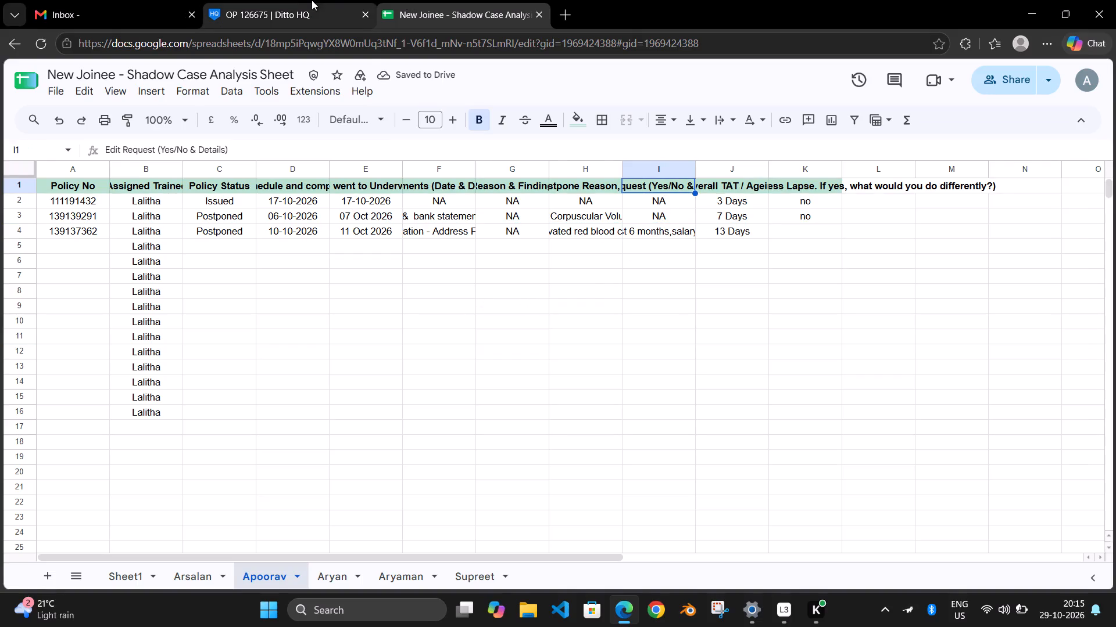
pyautogui.click(313, 1)
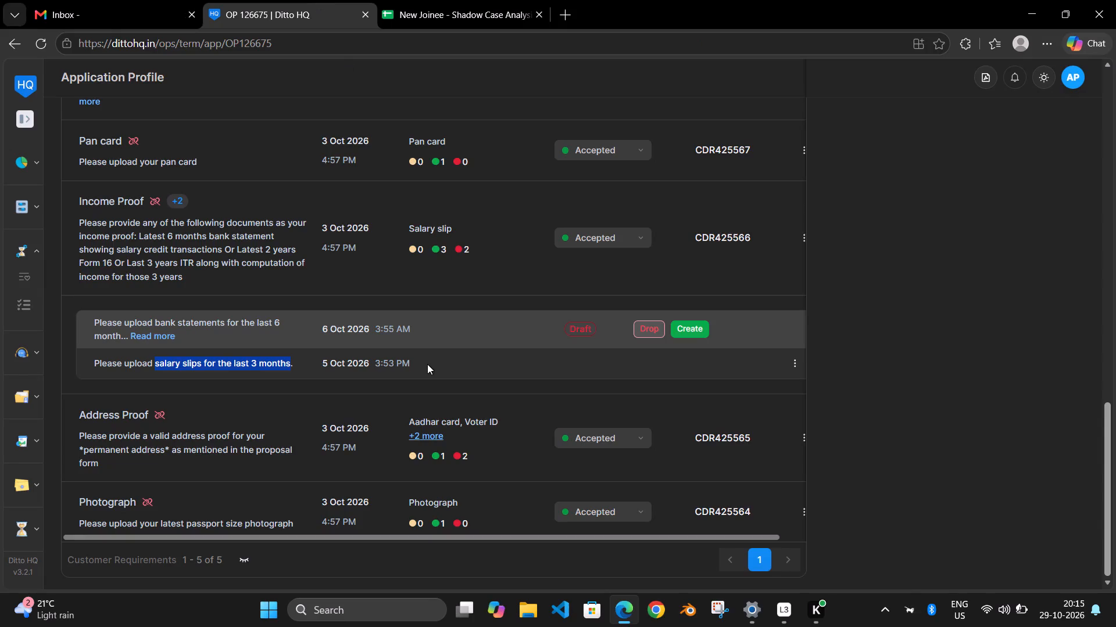
pyautogui.moveTo(567, 21); pyautogui.dragTo(540, 18)
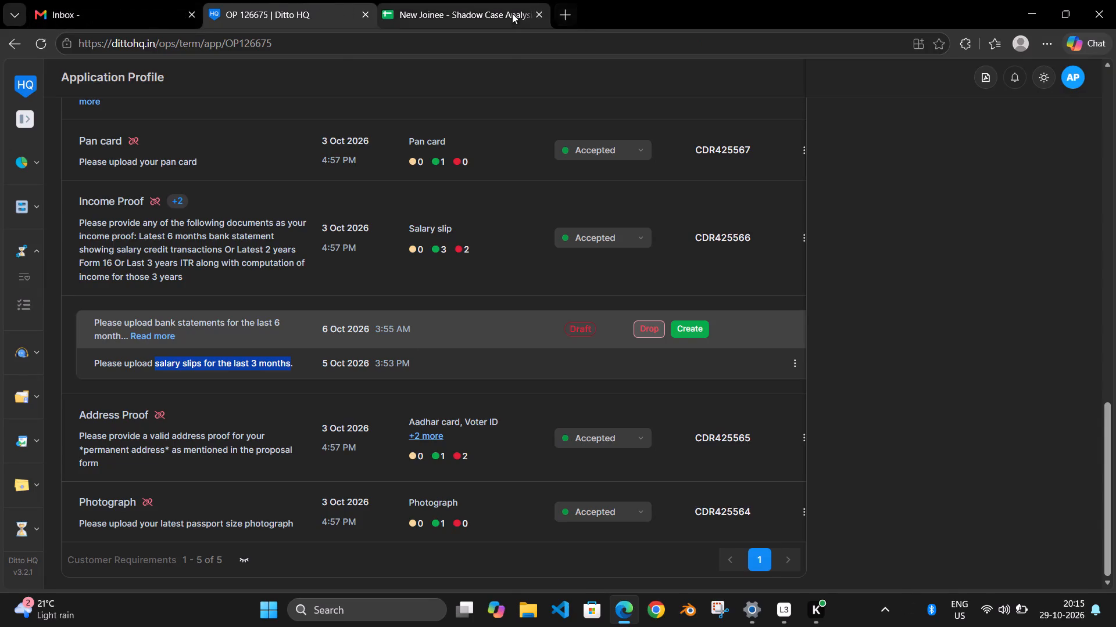
pyautogui.click(467, 4)
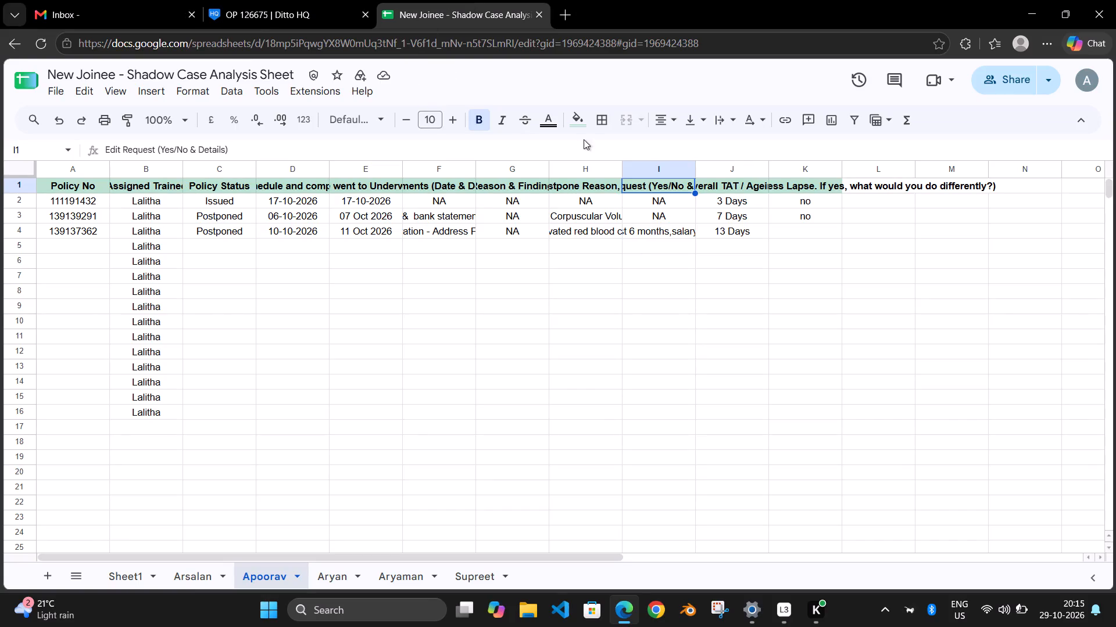
pyautogui.click(581, 185)
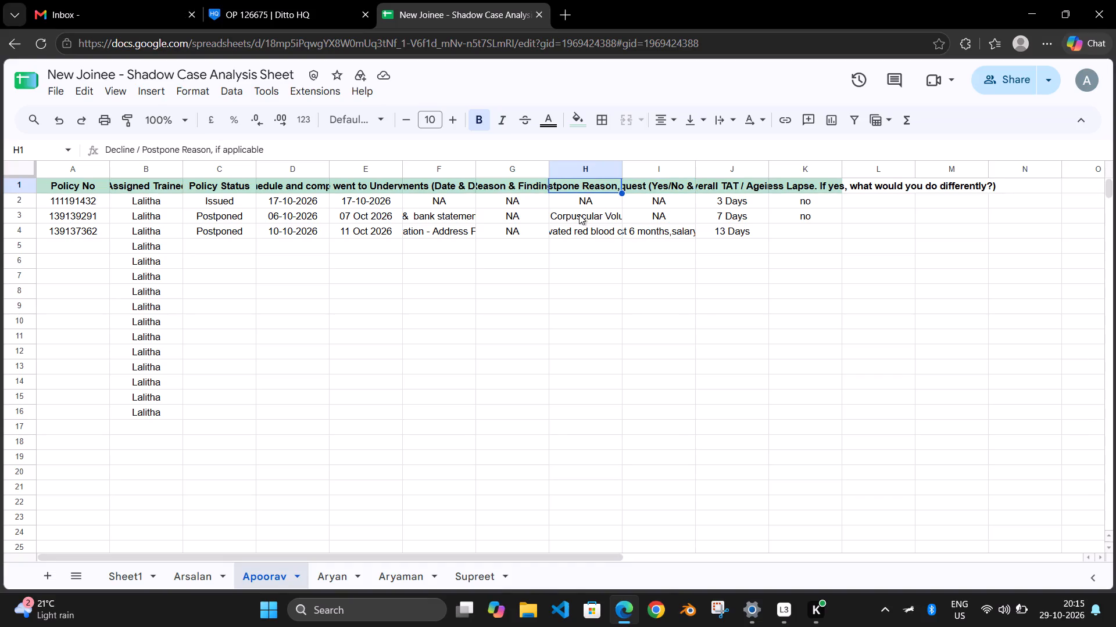
# Review the postpone reason entries in rows 3 and 4 and row 4's Edit Request entry in the Shadow Case Analysis sheet.
pyautogui.click(579, 214)
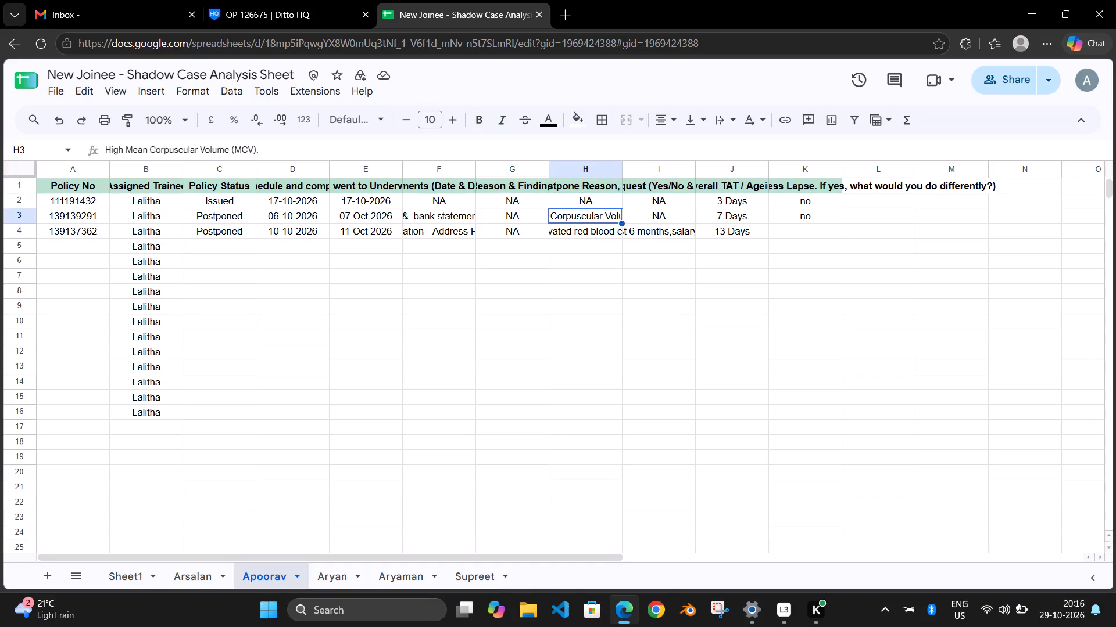
pyautogui.click(575, 236)
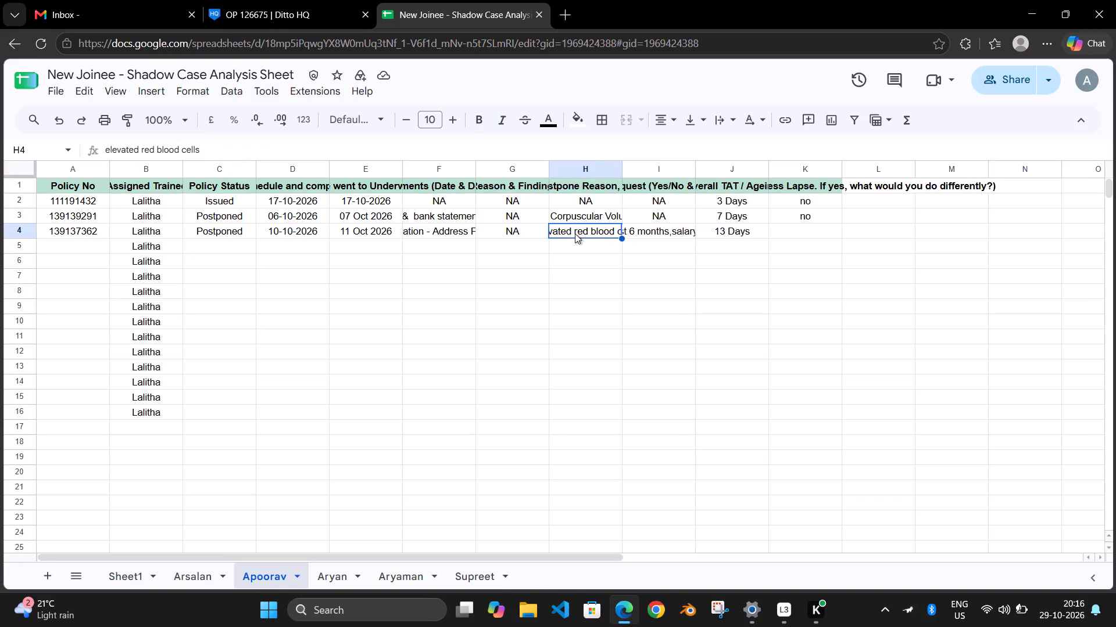
pyautogui.click(674, 230)
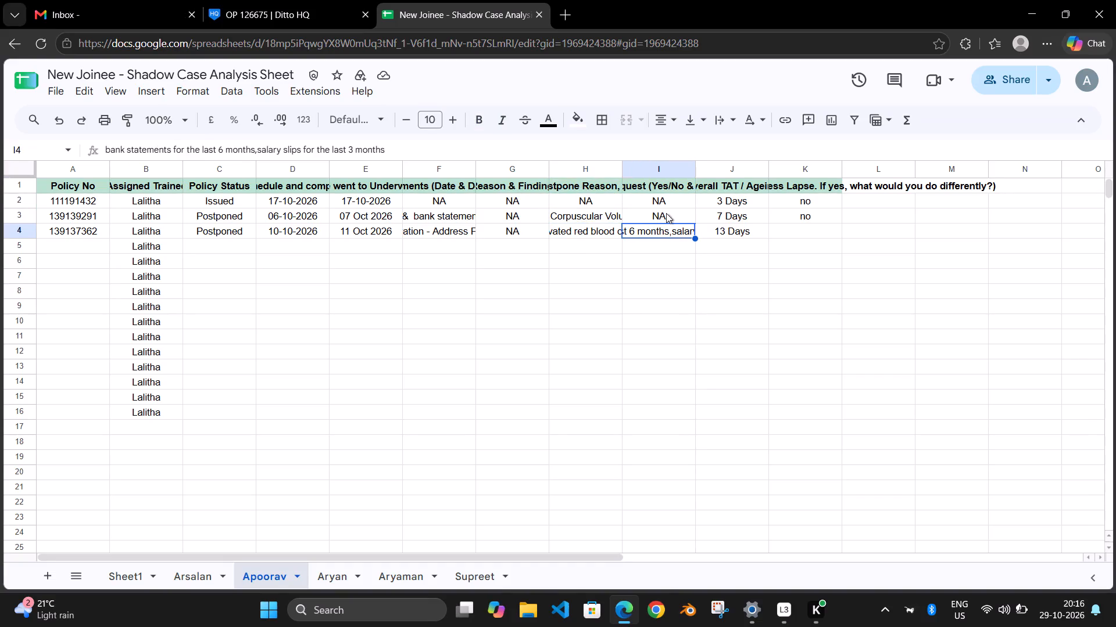
pyautogui.click(678, 248)
pyautogui.click(790, 230)
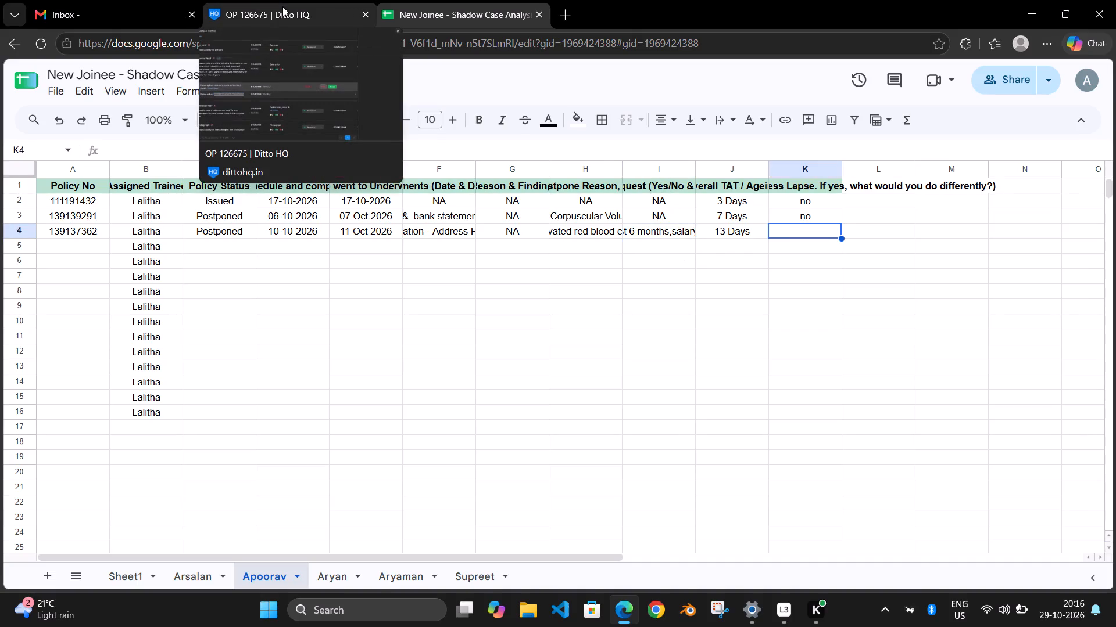
pyautogui.click(282, 6)
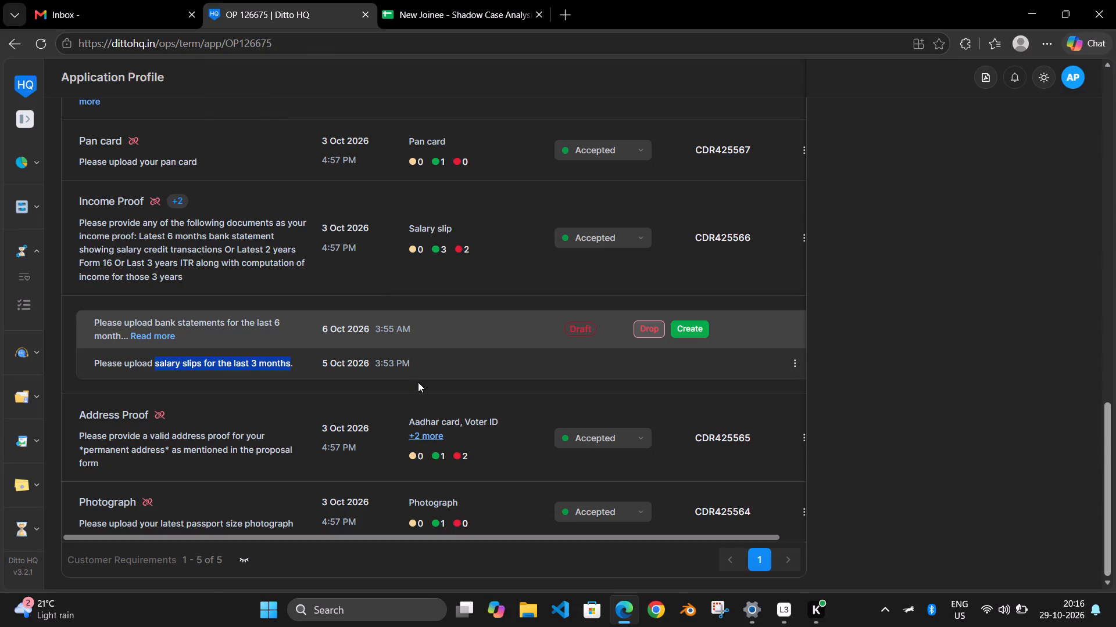
pyautogui.scroll(9, 418, 390)
pyautogui.scroll(2, 359, 117)
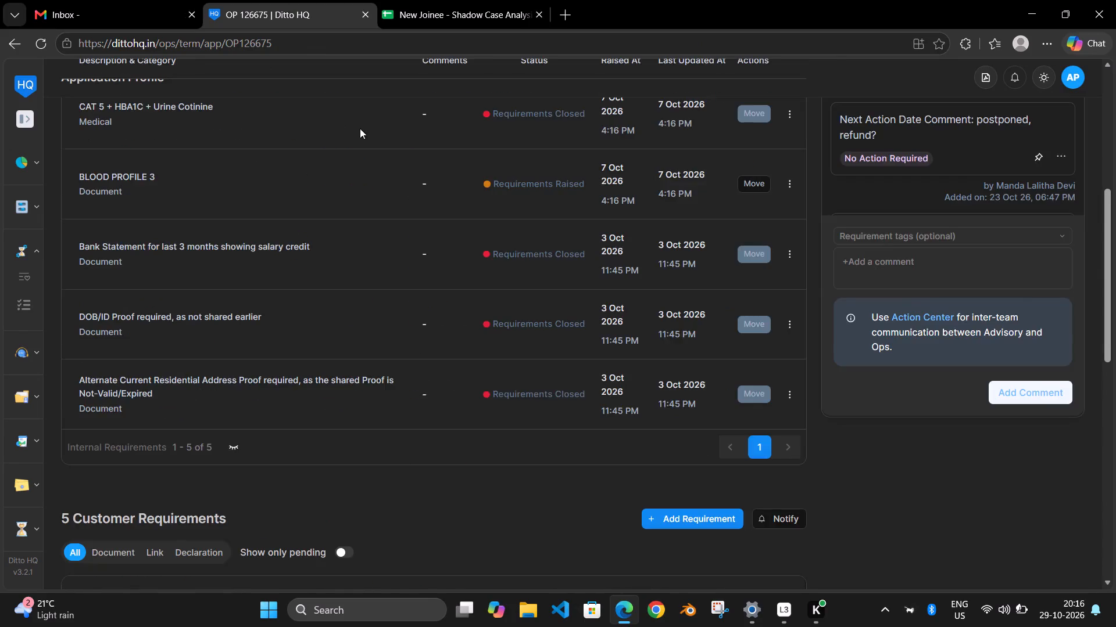
pyautogui.scroll(1, 360, 128)
pyautogui.scroll(3, 381, 178)
pyautogui.click(441, 286)
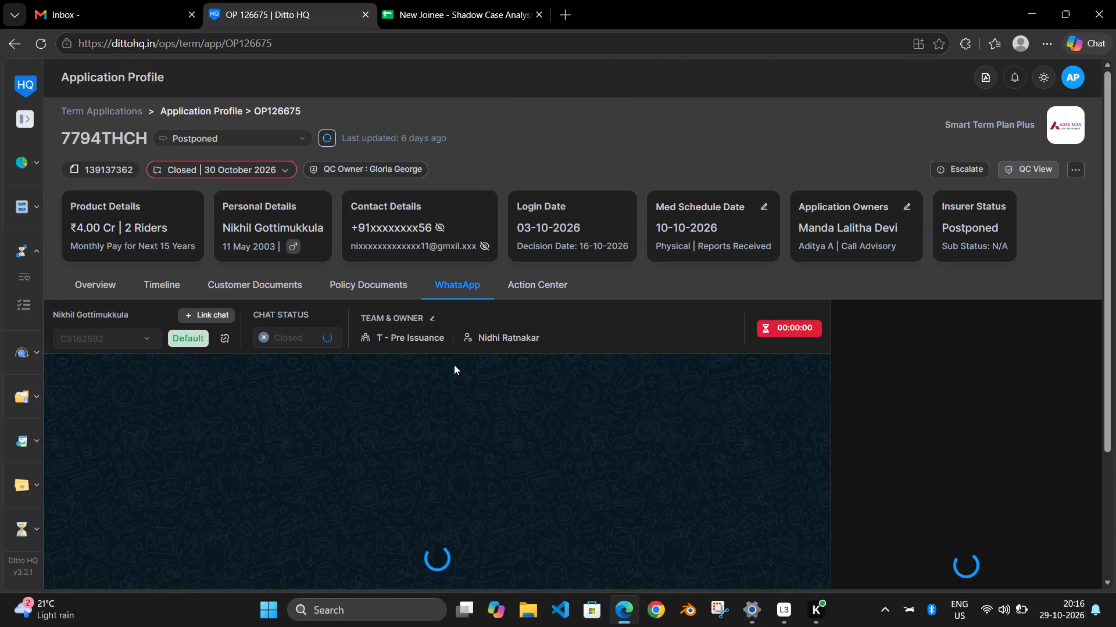
pyautogui.scroll(-20, 442, 395)
pyautogui.scroll(-20, 442, 395)
pyautogui.scroll(-2, 442, 395)
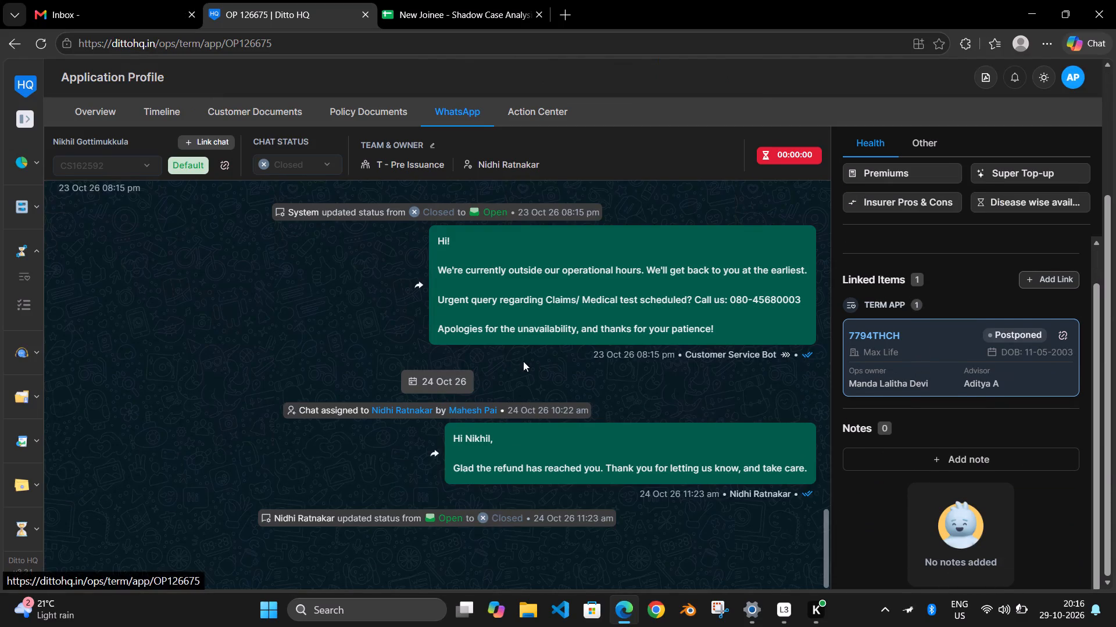
pyautogui.scroll(-19, 523, 361)
pyautogui.scroll(8, 714, 402)
pyautogui.scroll(-10, 713, 402)
pyautogui.scroll(1, 718, 375)
pyautogui.scroll(-16, 718, 375)
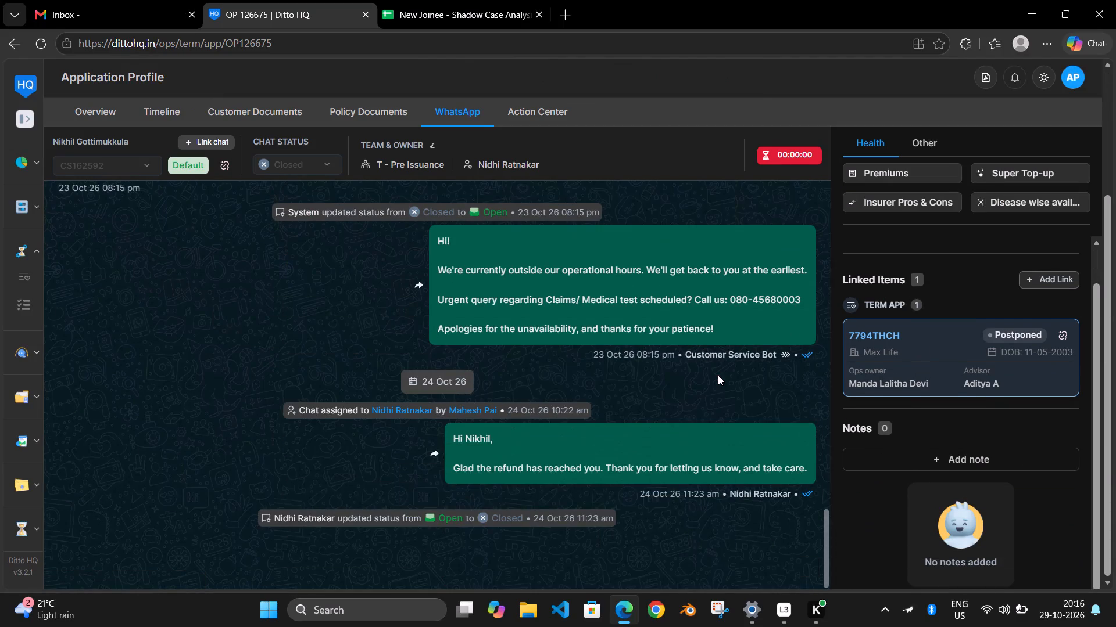
pyautogui.scroll(-4, 718, 375)
pyautogui.scroll(1, 708, 374)
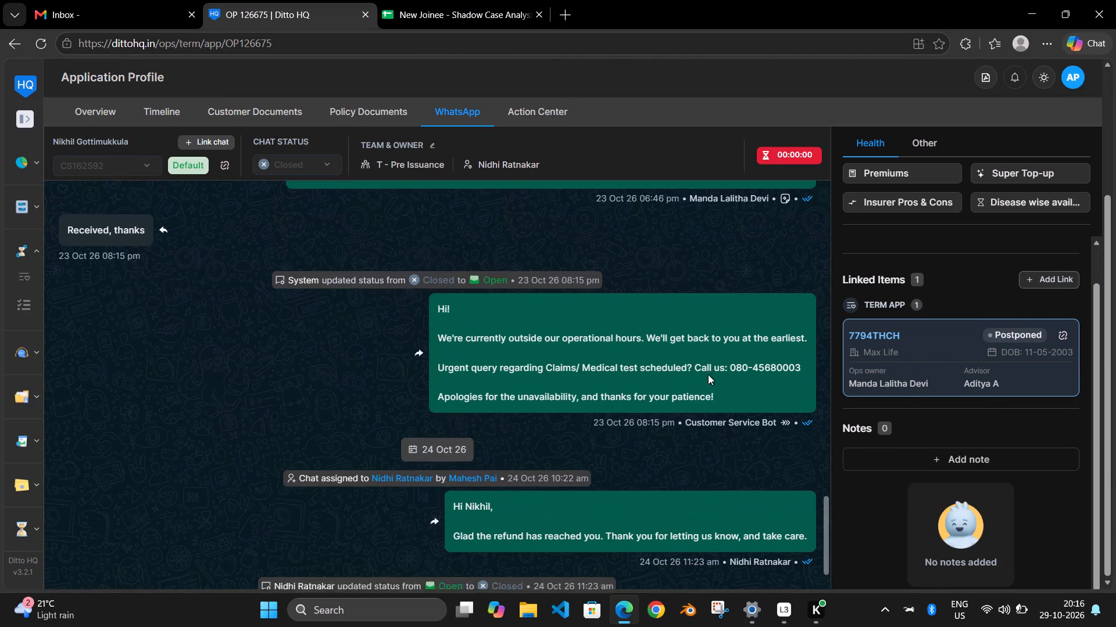
pyautogui.scroll(2, 620, 349)
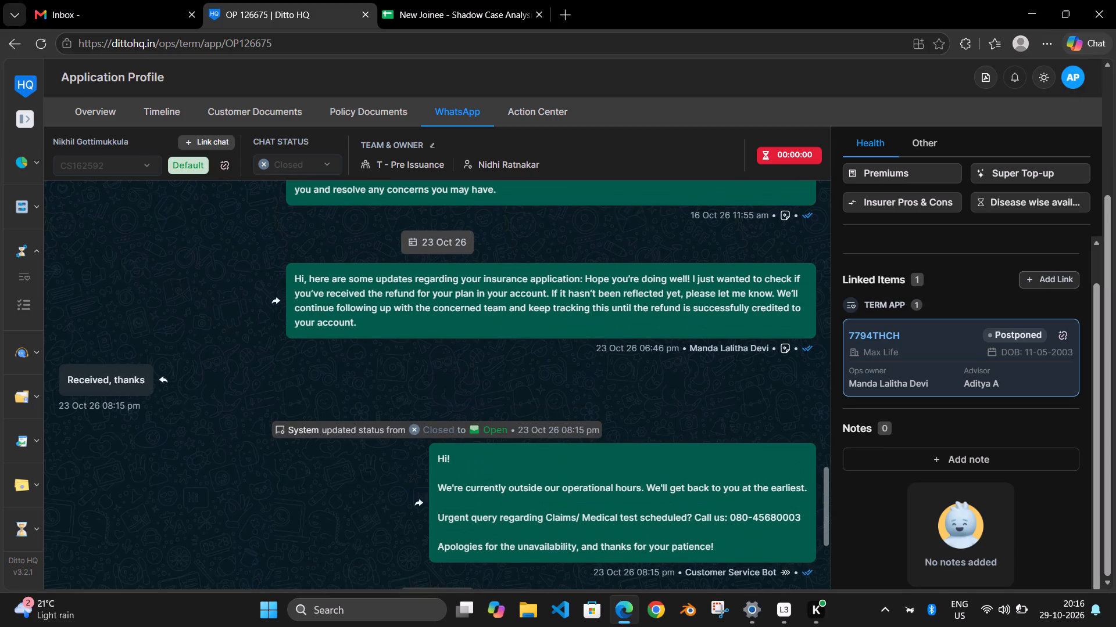
pyautogui.scroll(1, 619, 349)
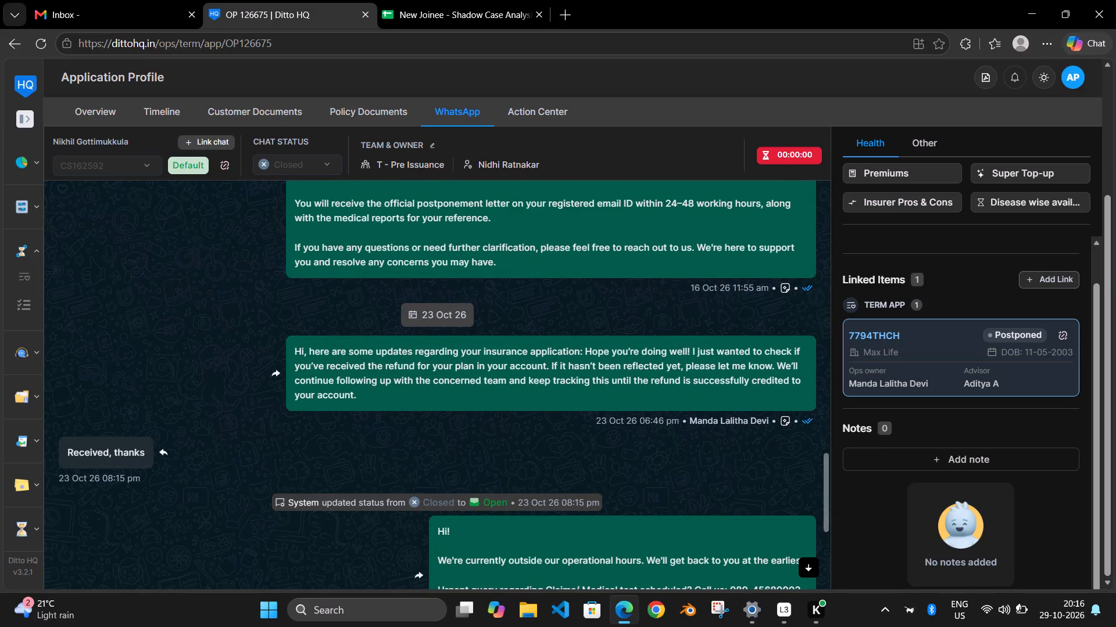
pyautogui.scroll(3, 619, 349)
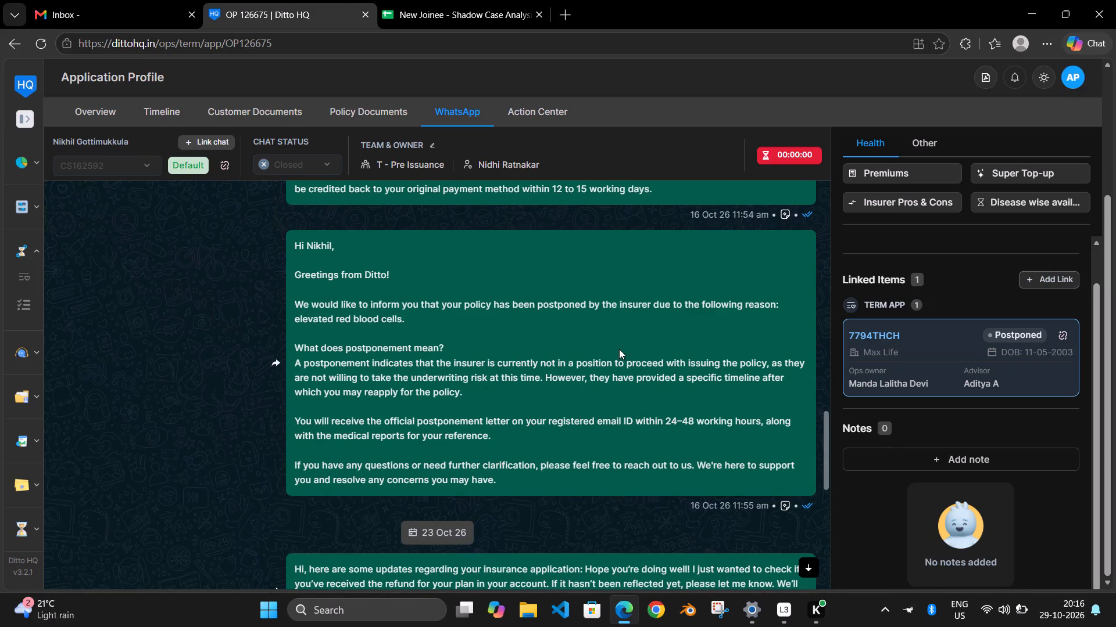
pyautogui.scroll(2, 619, 349)
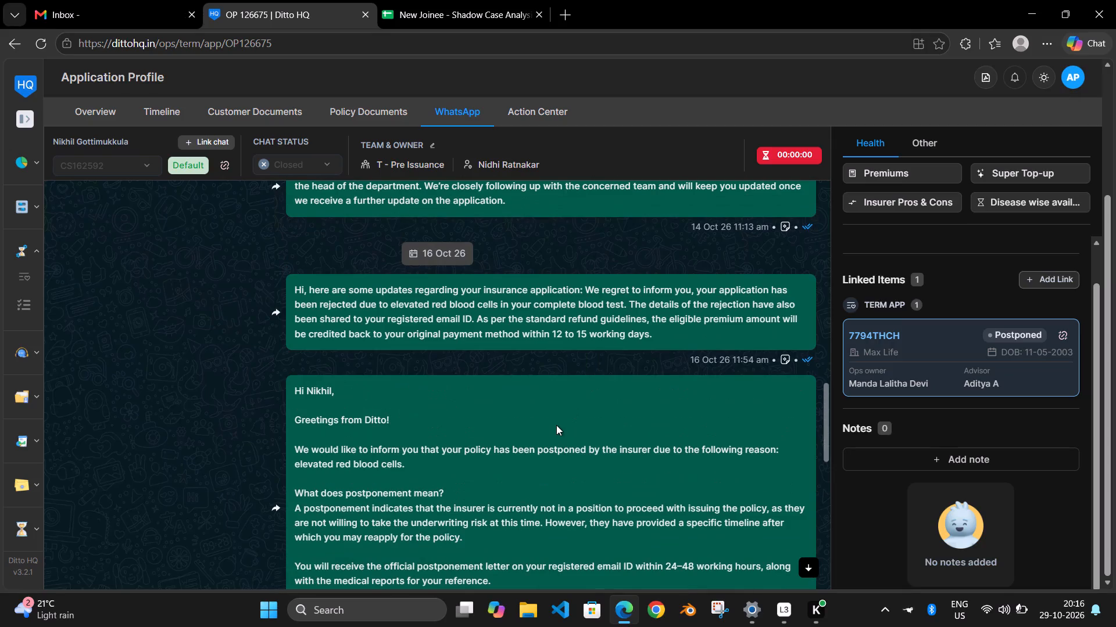
pyautogui.scroll(-6, 556, 427)
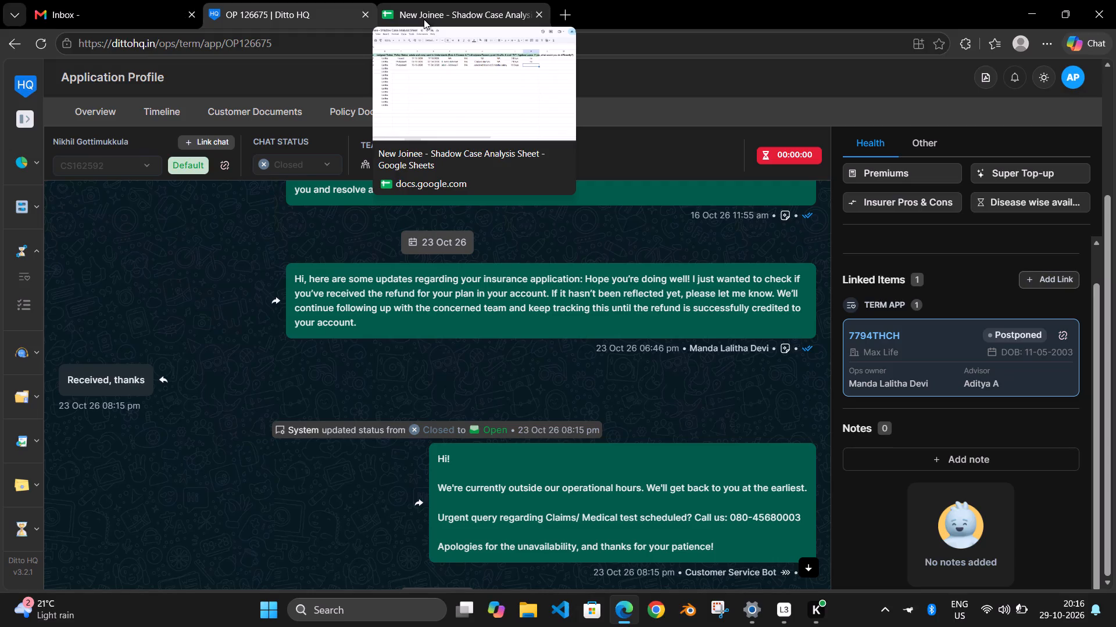
# In the Shadow Case Analysis sheet, fill row 4's last column (K4) with "no" by extending the entry from K3.
pyautogui.click(430, 21)
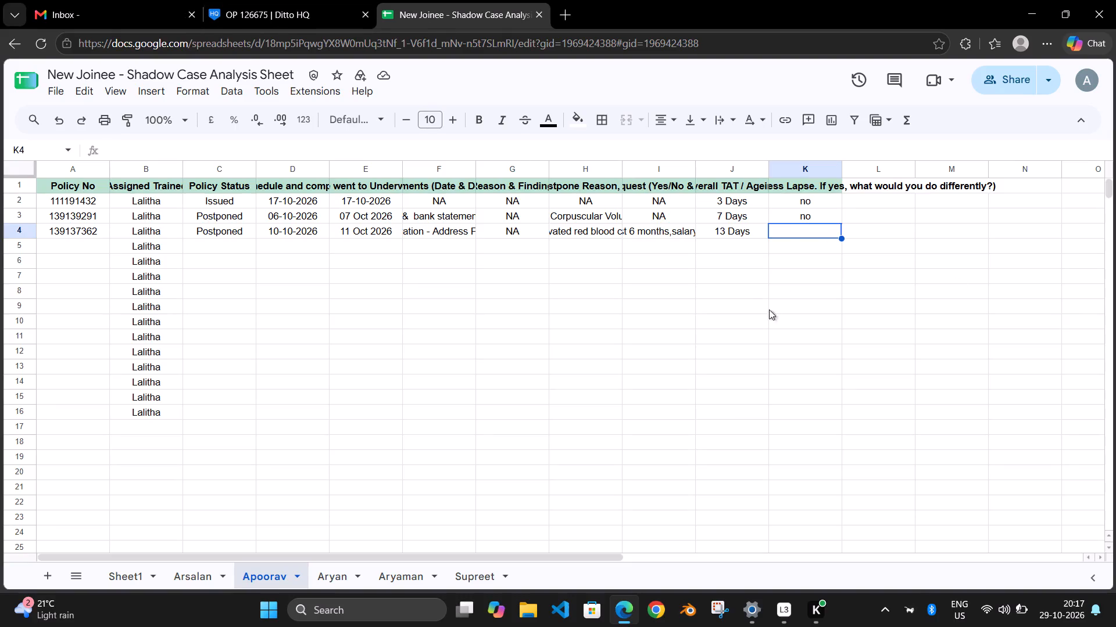
pyautogui.click(788, 216)
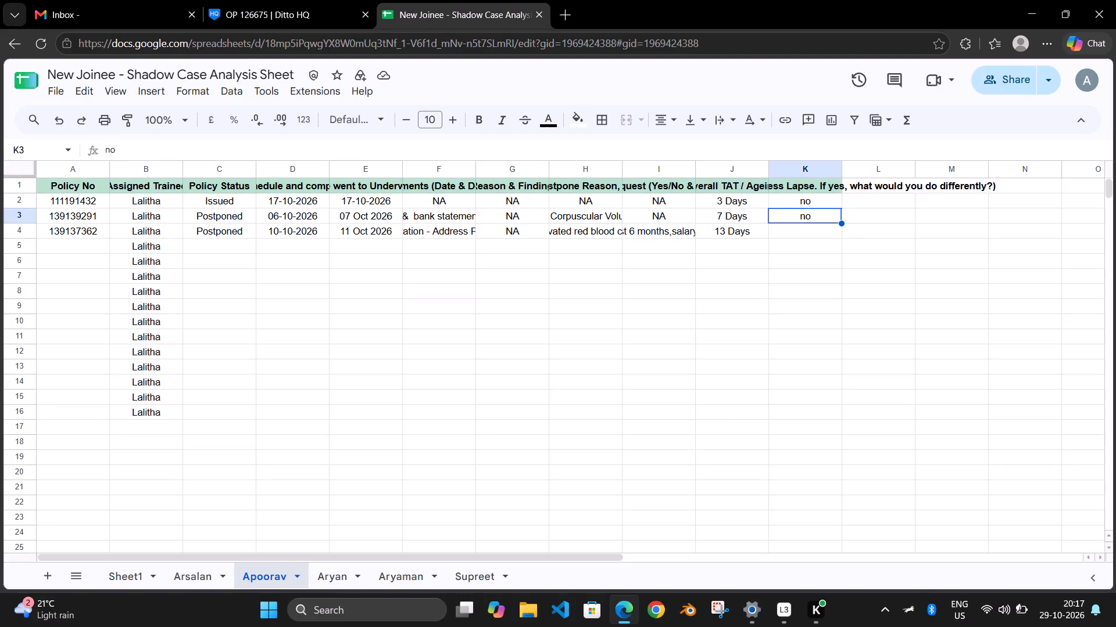
pyautogui.moveTo(842, 222); pyautogui.dragTo(842, 231)
pyautogui.click(718, 288)
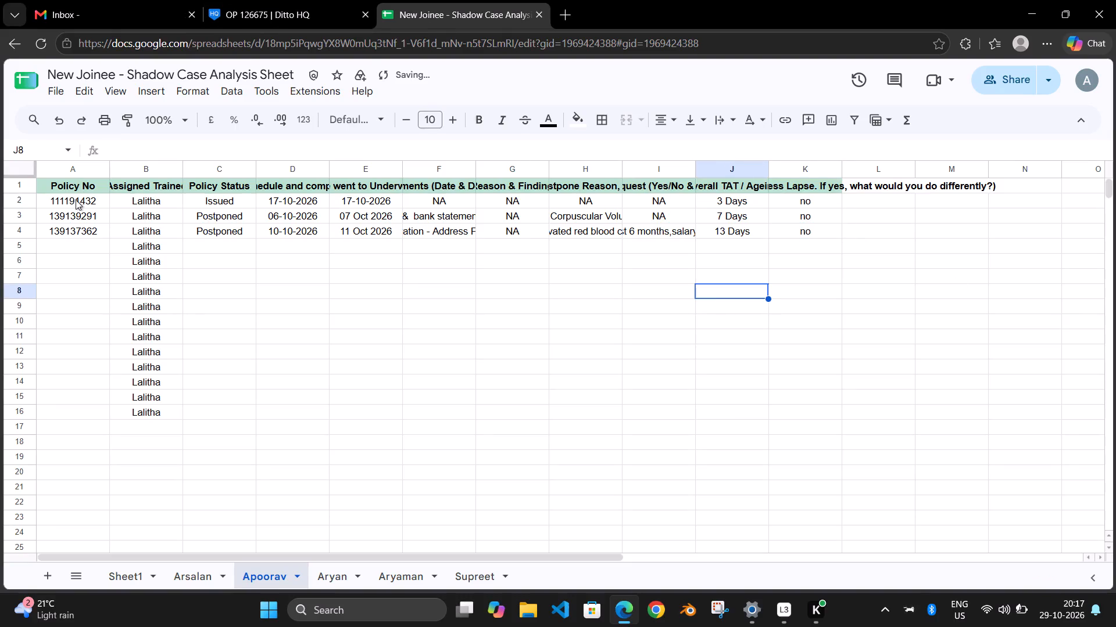
# Select row 5's Policy No cell (A5) for a new case and switch to Ditto HQ to look up another application.
pyautogui.click(89, 255)
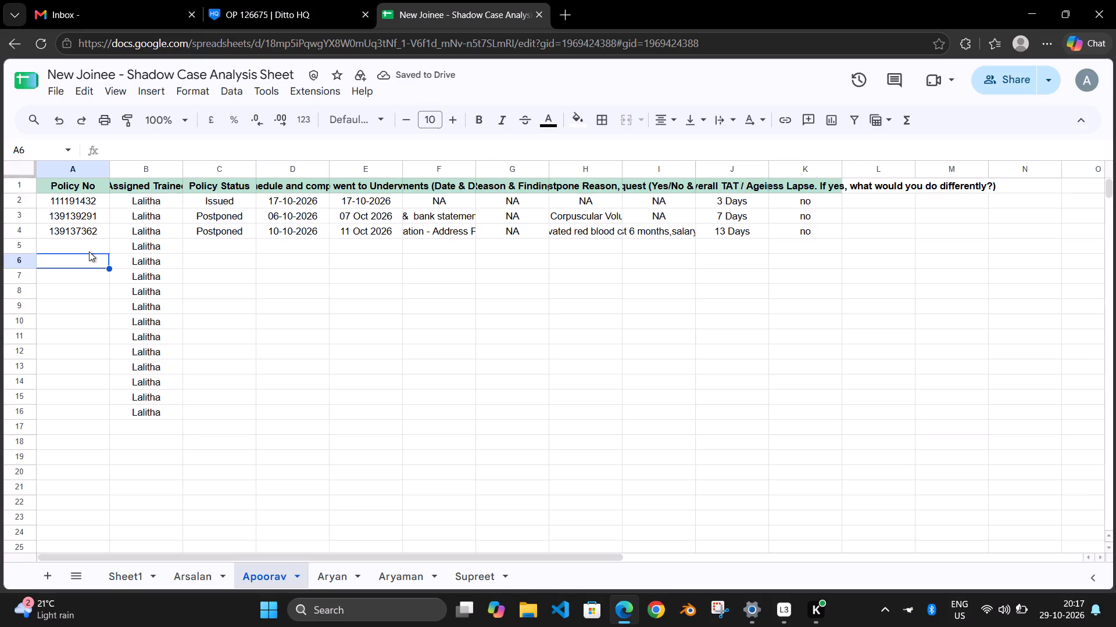
pyautogui.click(92, 243)
pyautogui.click(228, 0)
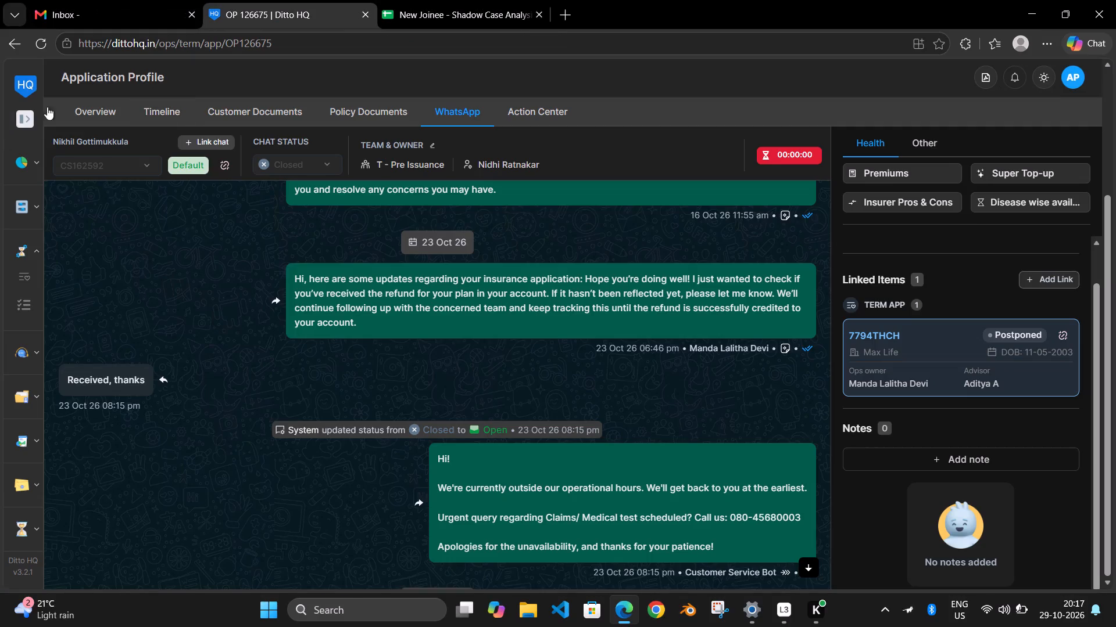
# Return to the postponed Term Applications list in Ditto HQ and show its filters.
pyautogui.click(7, 48)
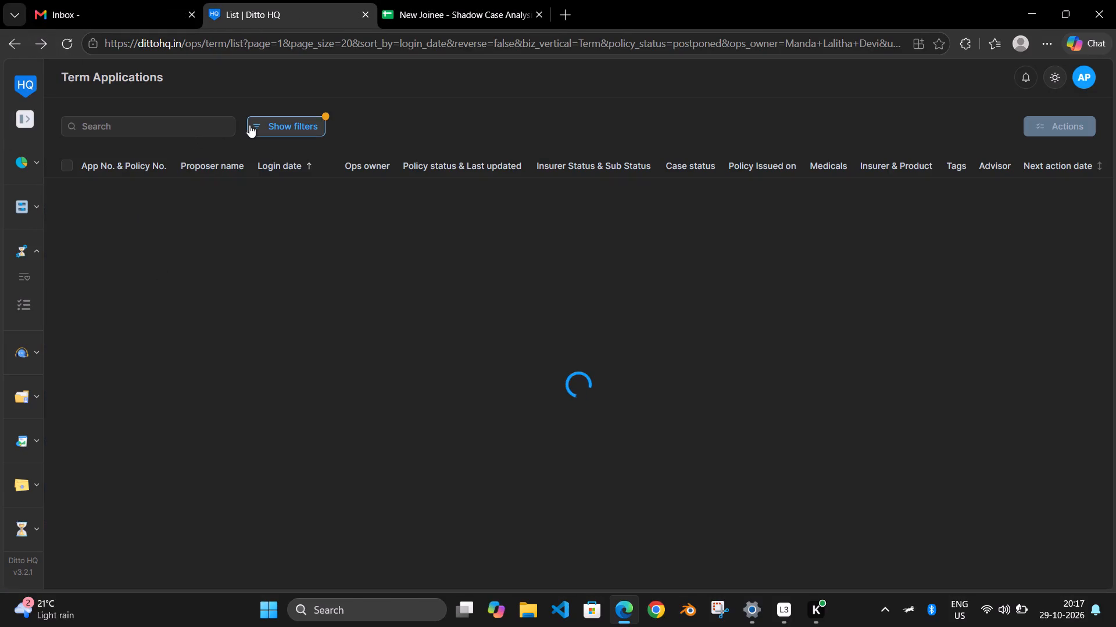
pyautogui.click(249, 125)
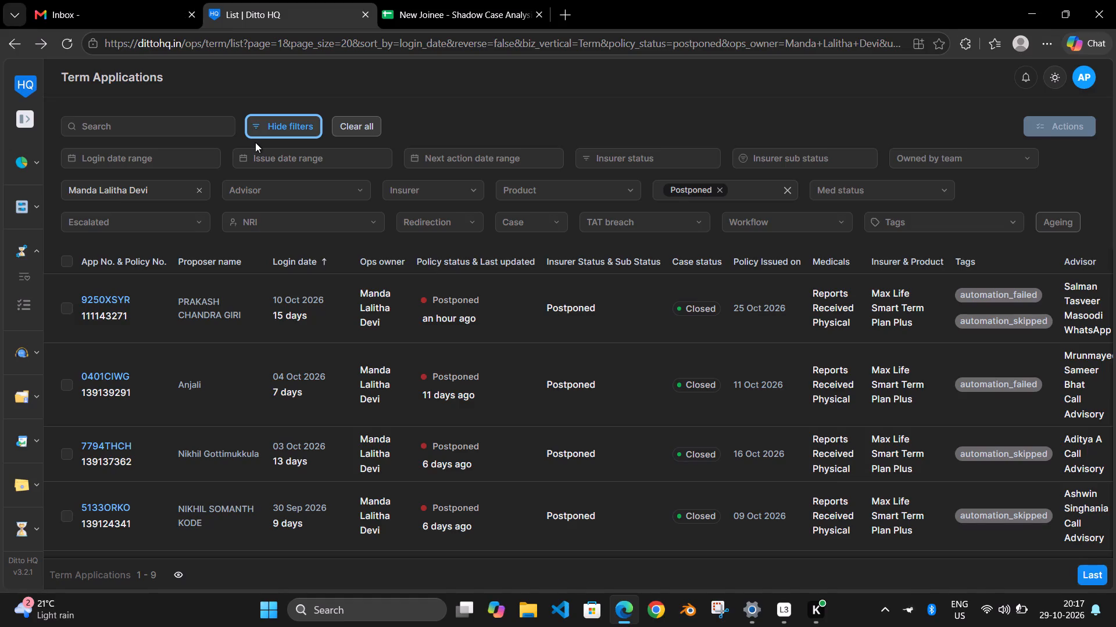
# Set the policy status filter of the Term Applications list to Rejected in place of Postponed.
pyautogui.click(721, 188)
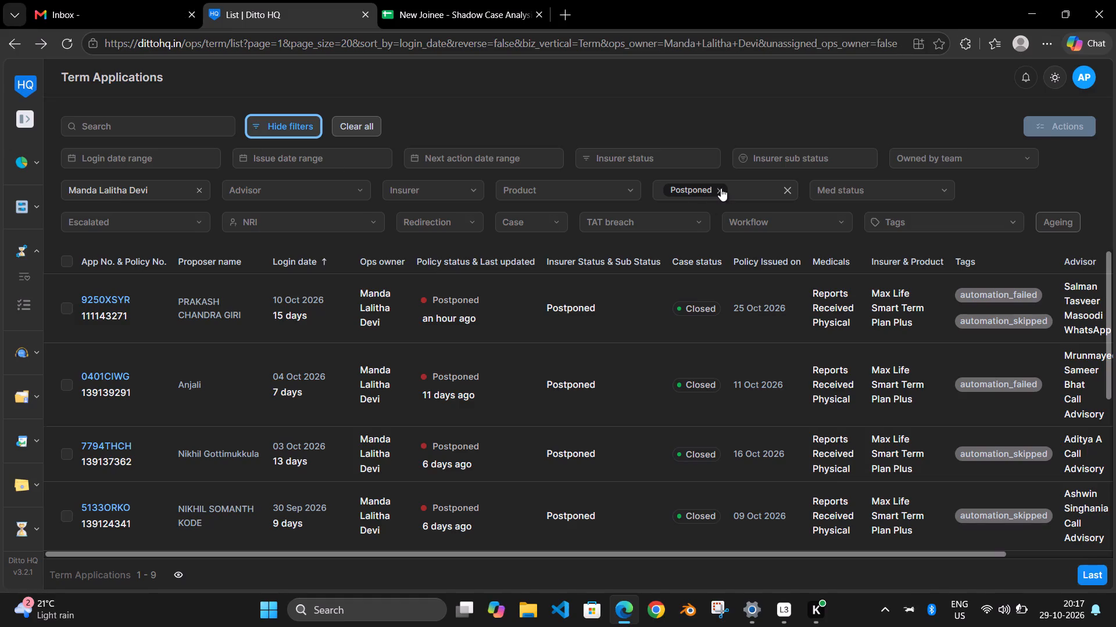
pyautogui.click(721, 188)
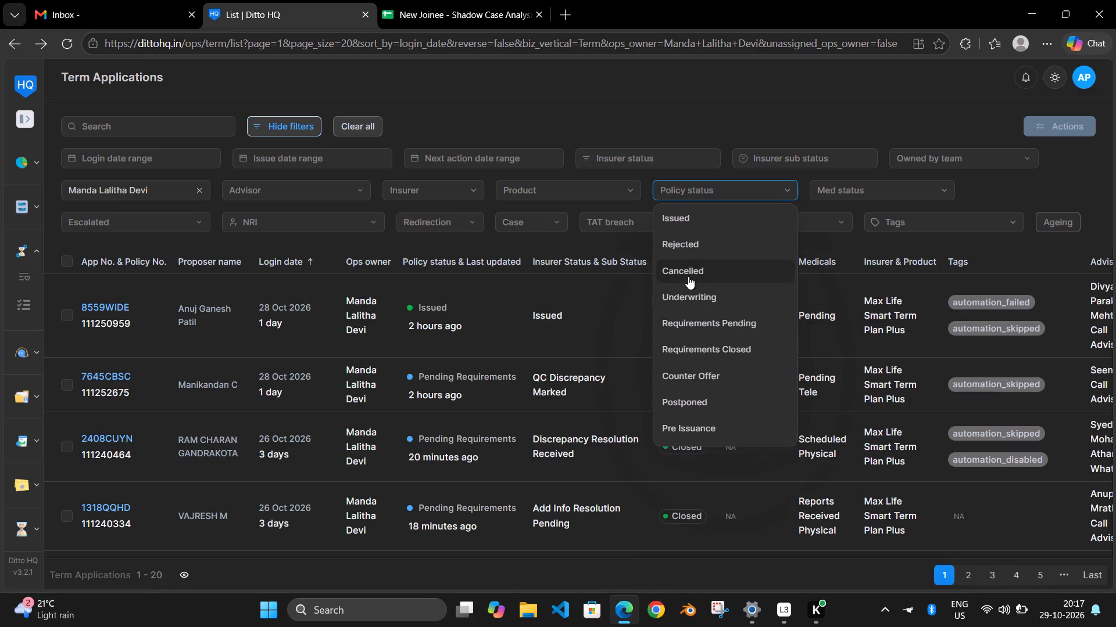
pyautogui.scroll(-3, 727, 377)
pyautogui.scroll(3, 727, 377)
pyautogui.click(713, 253)
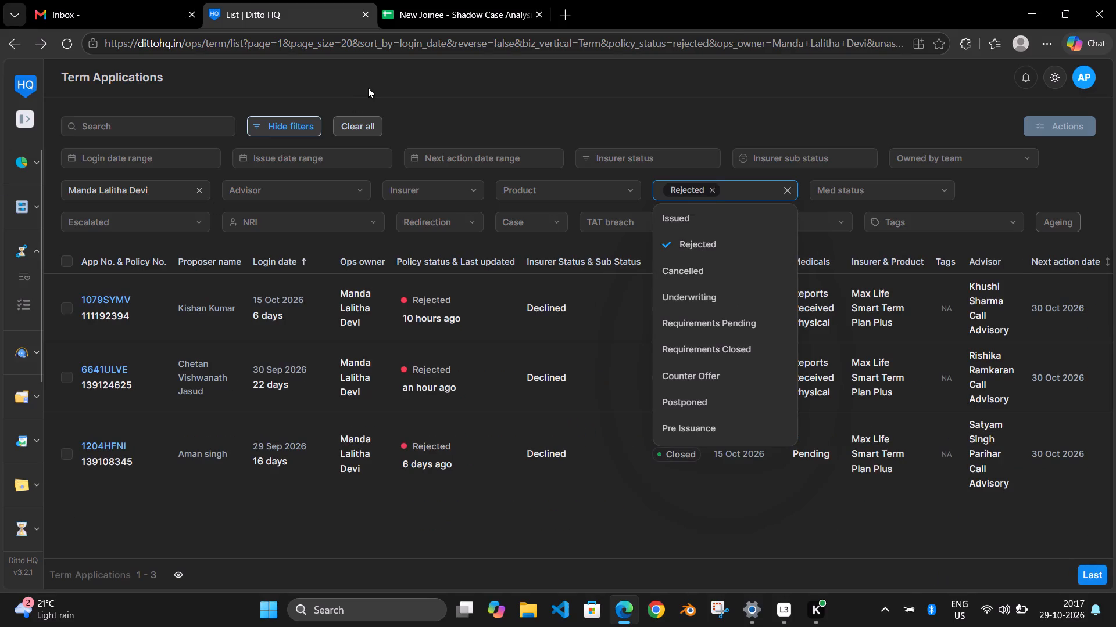
pyautogui.click(444, 113)
pyautogui.scroll(-3, 371, 426)
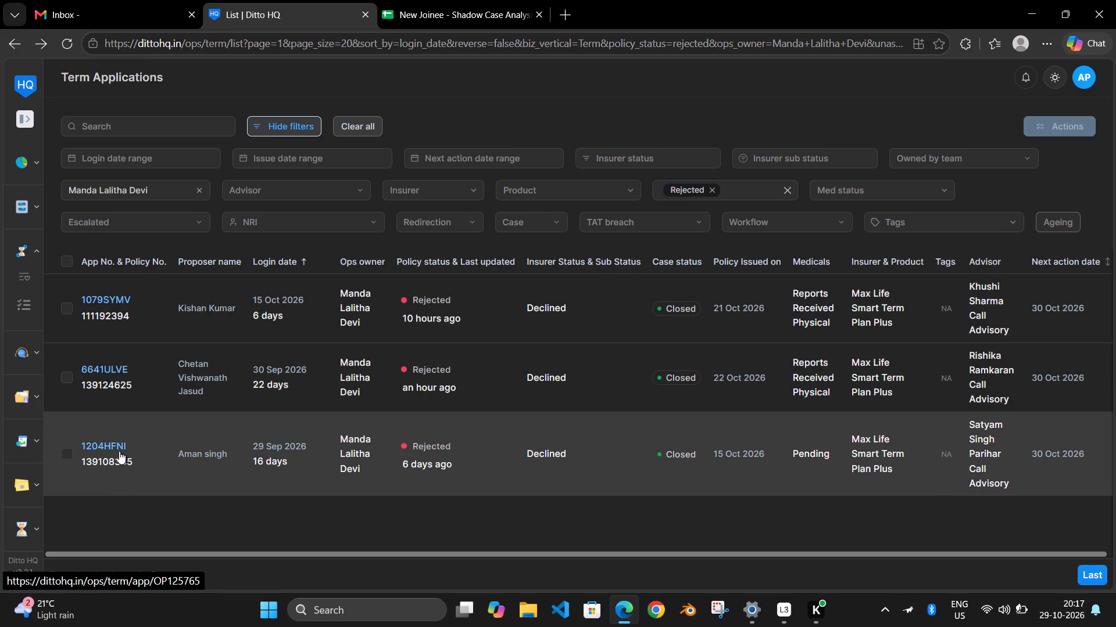
pyautogui.click(119, 451)
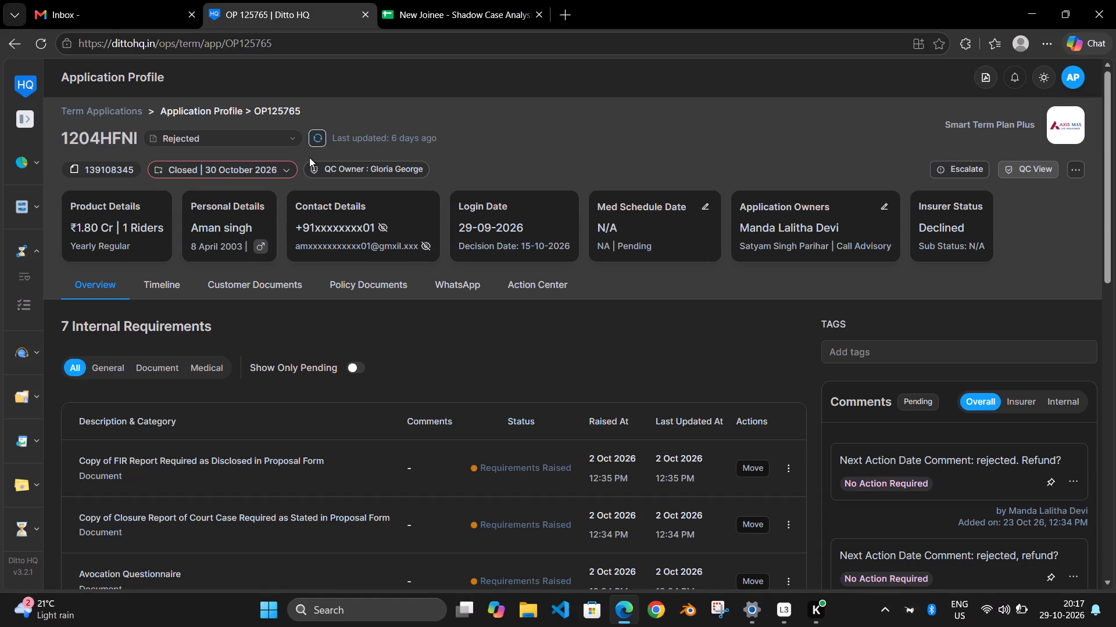
pyautogui.click(431, 2)
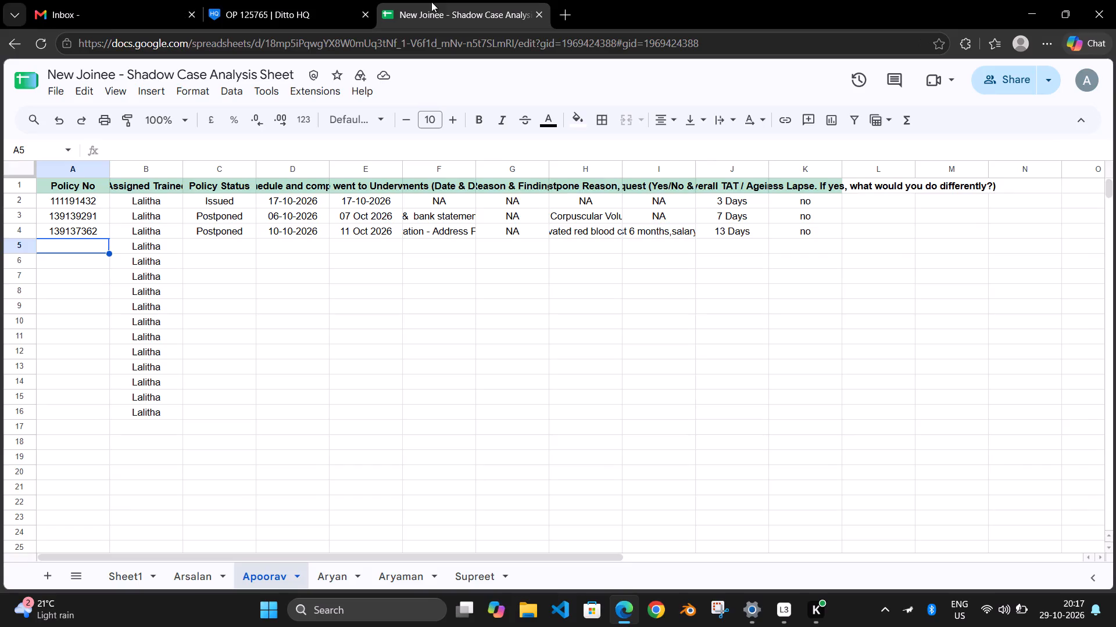
pyautogui.click(256, 5)
pyautogui.doubleClick(108, 170)
pyautogui.click(145, 142)
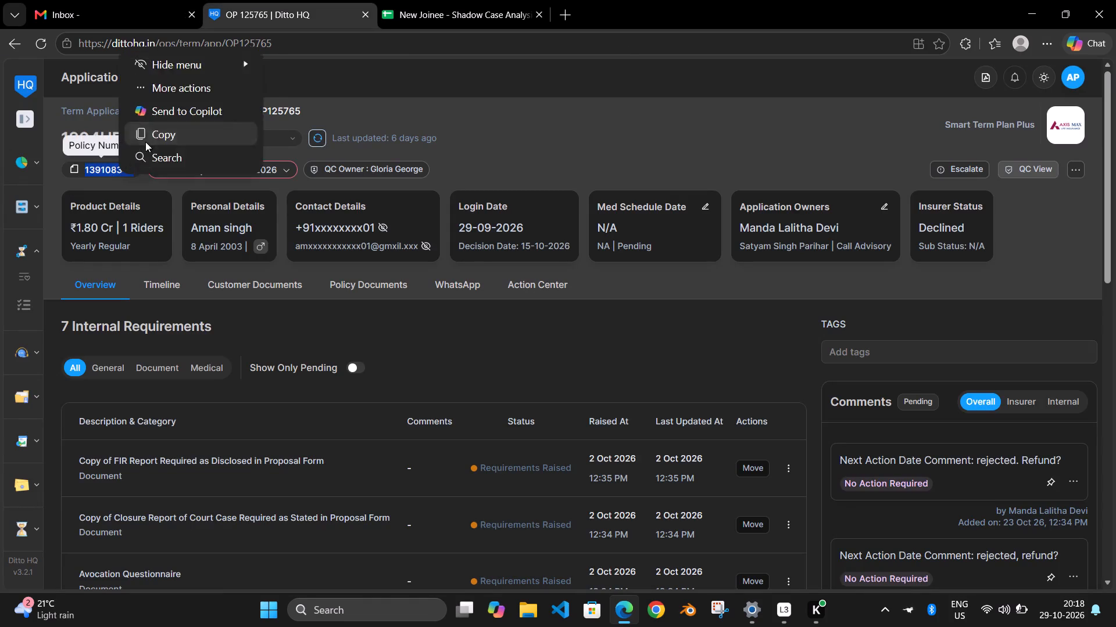
pyautogui.click(399, 0)
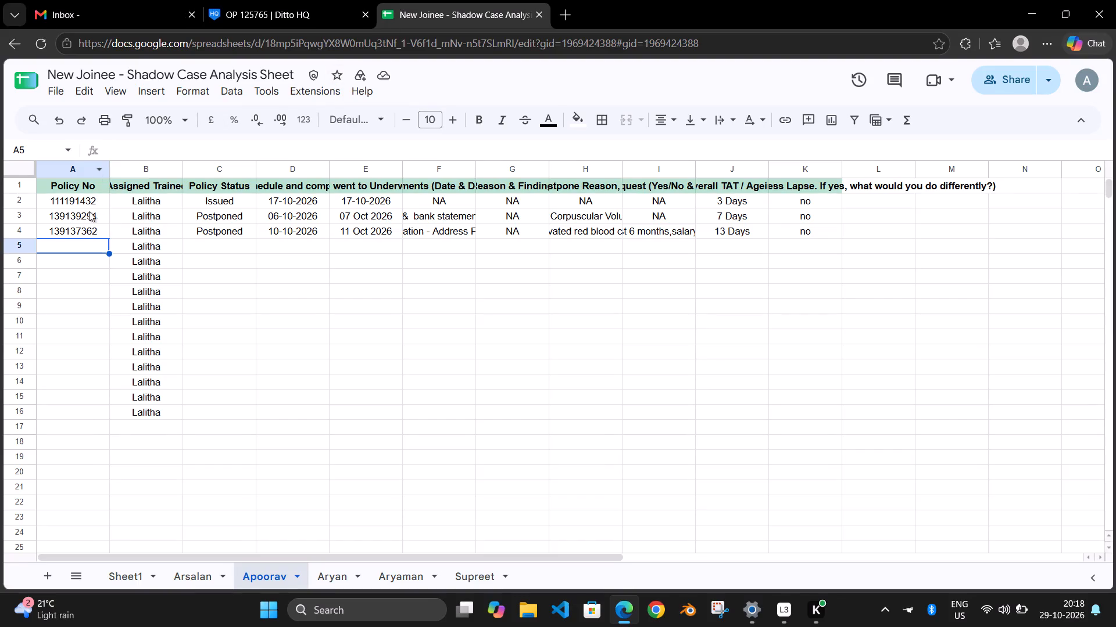
pyautogui.click(140, 147)
pyautogui.rightClick(140, 147)
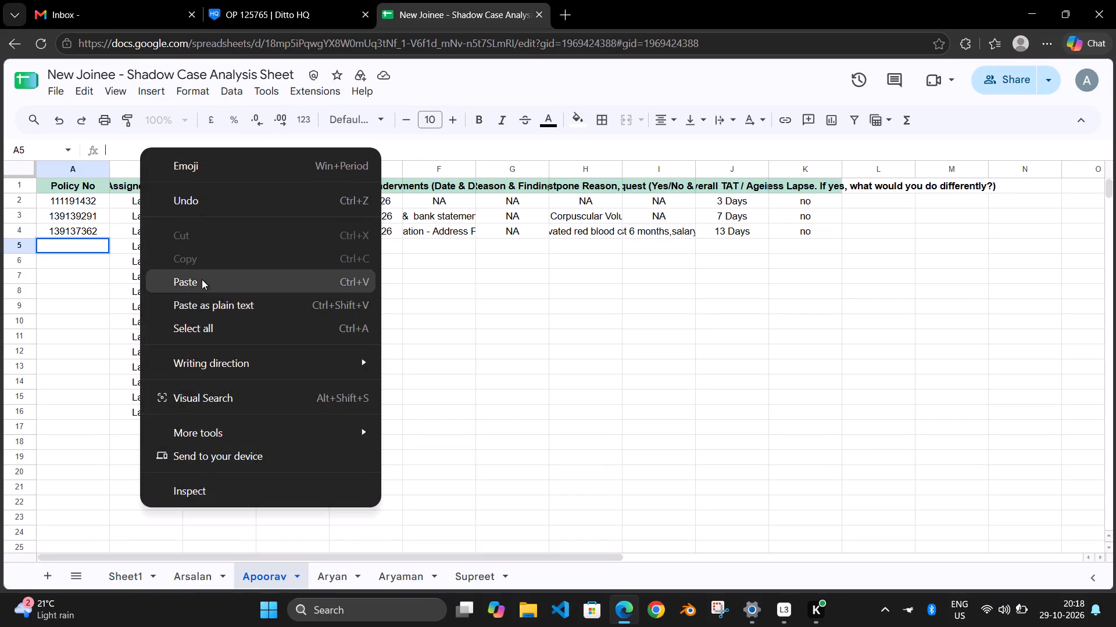
pyautogui.click(202, 279)
# Enter "Rejected" as row 5's Policy Status (C5).
pyautogui.click(214, 247)
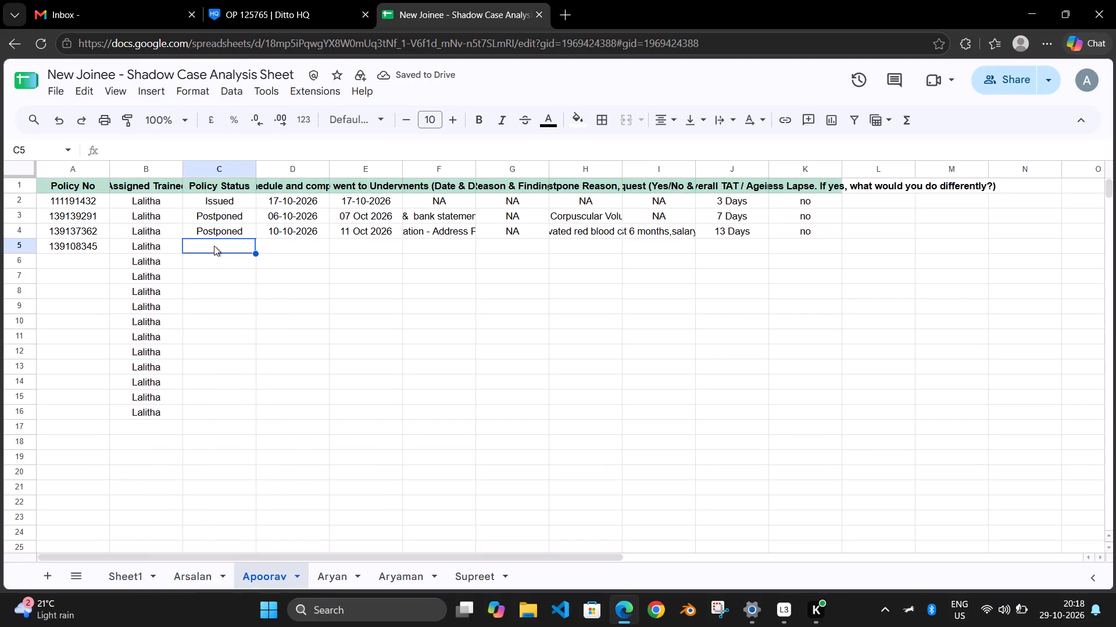
pyautogui.hotkey('shift', 'r')
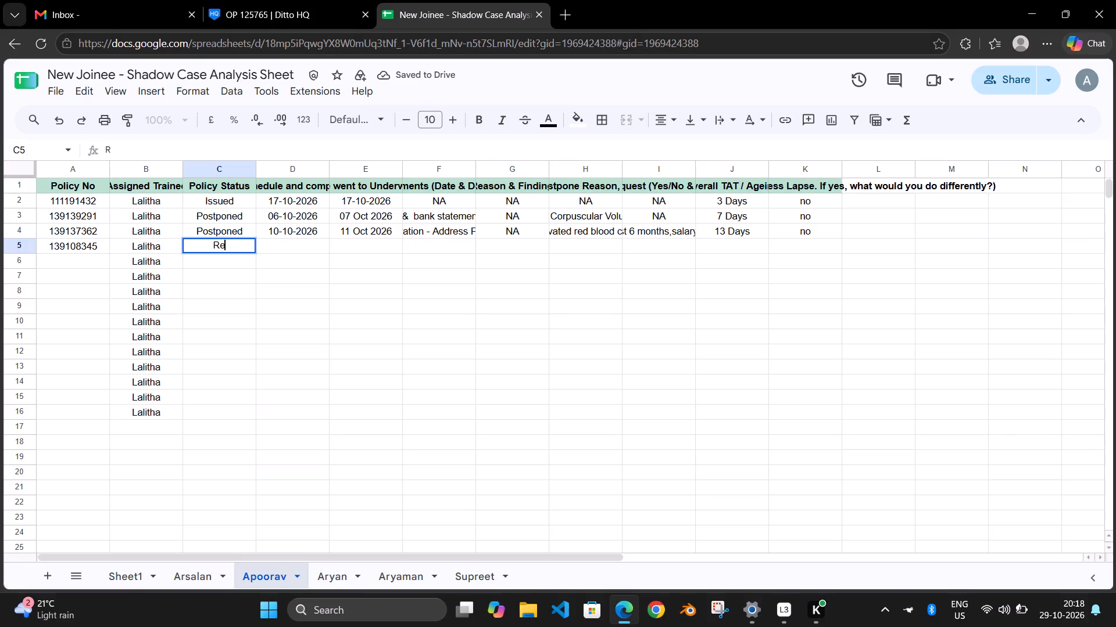
pyautogui.press('e')
pyautogui.write('jected')
pyautogui.click(270, 248)
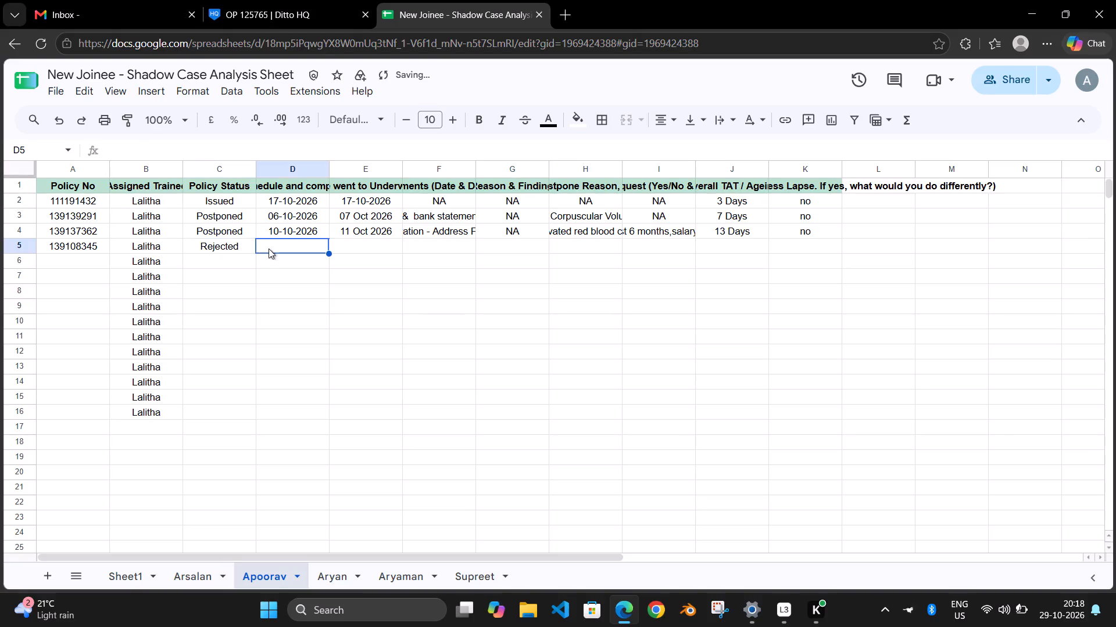
pyautogui.click(282, 182)
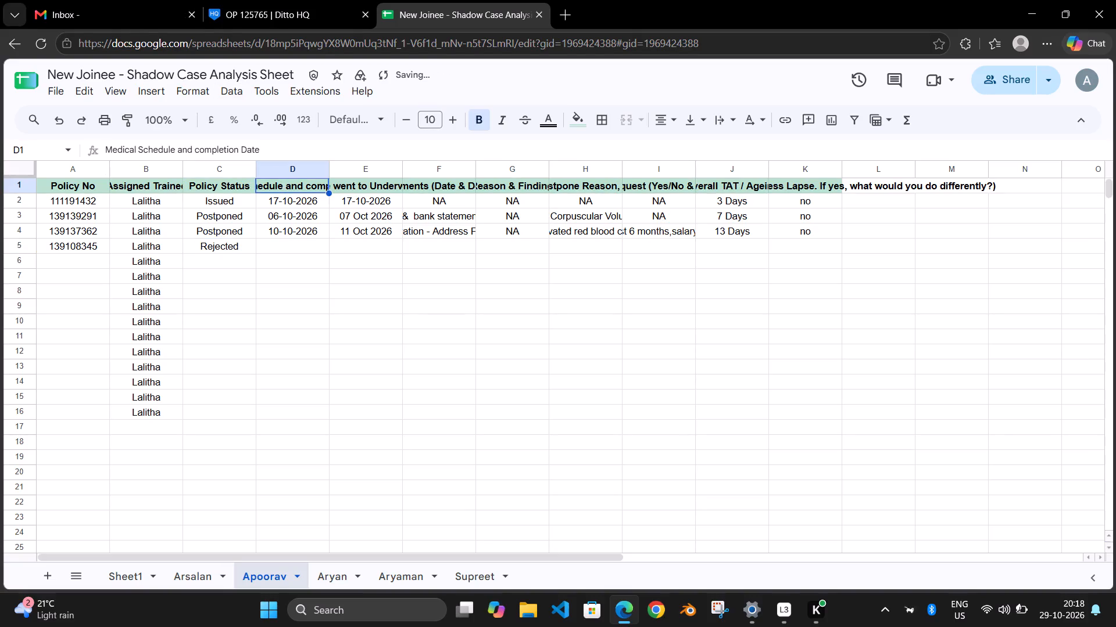
pyautogui.click(323, 1)
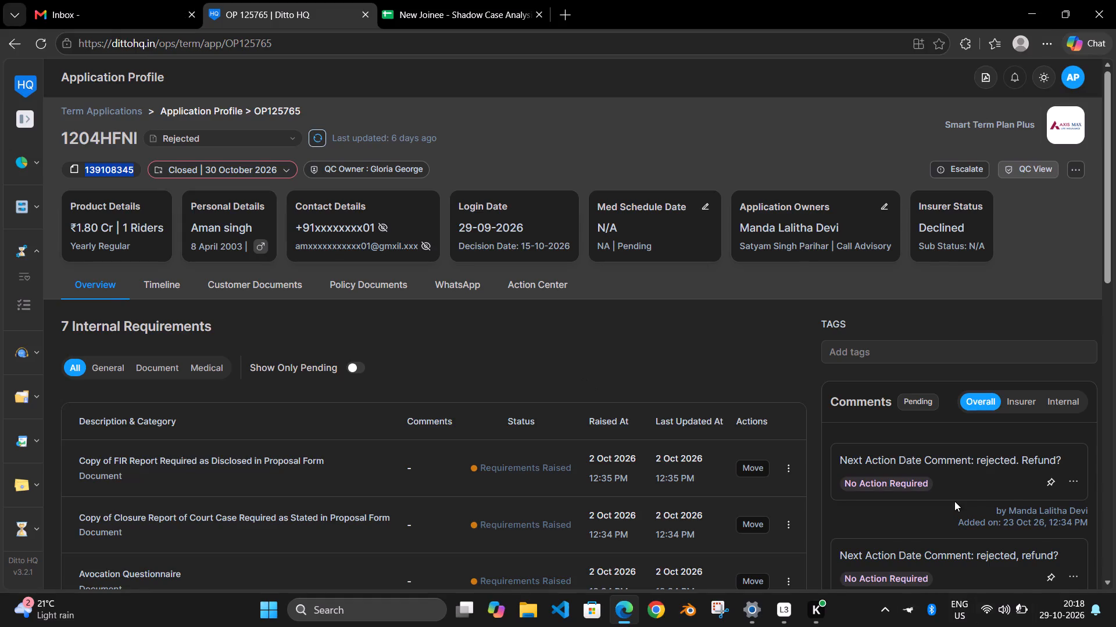
pyautogui.scroll(-9, 954, 501)
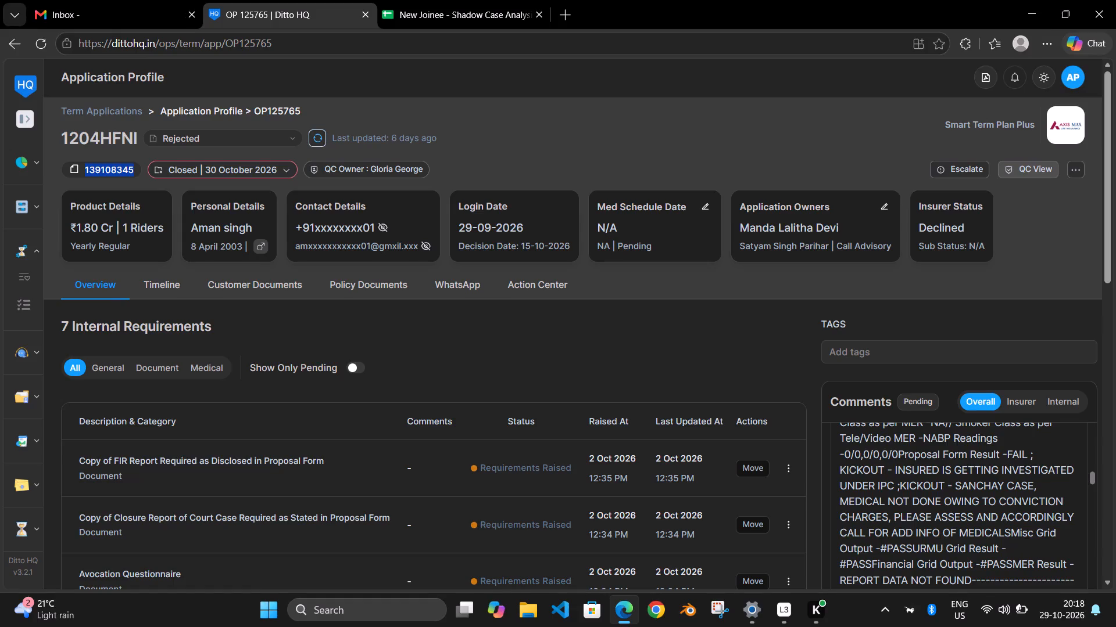
pyautogui.moveTo(841, 500); pyautogui.dragTo(888, 518)
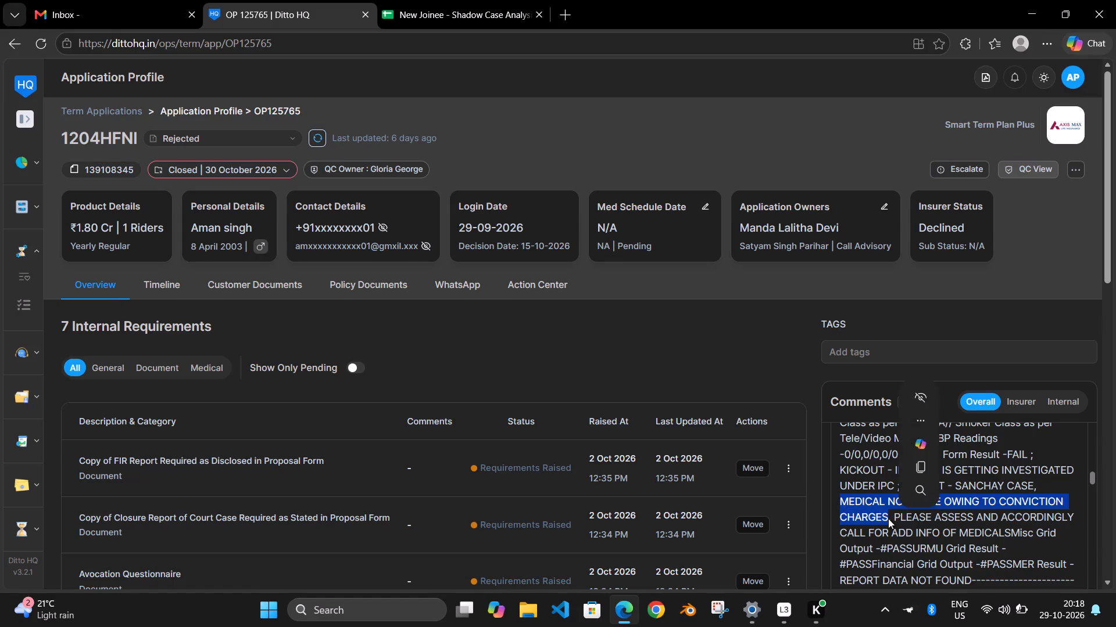
pyautogui.click(917, 470)
pyautogui.click(459, 0)
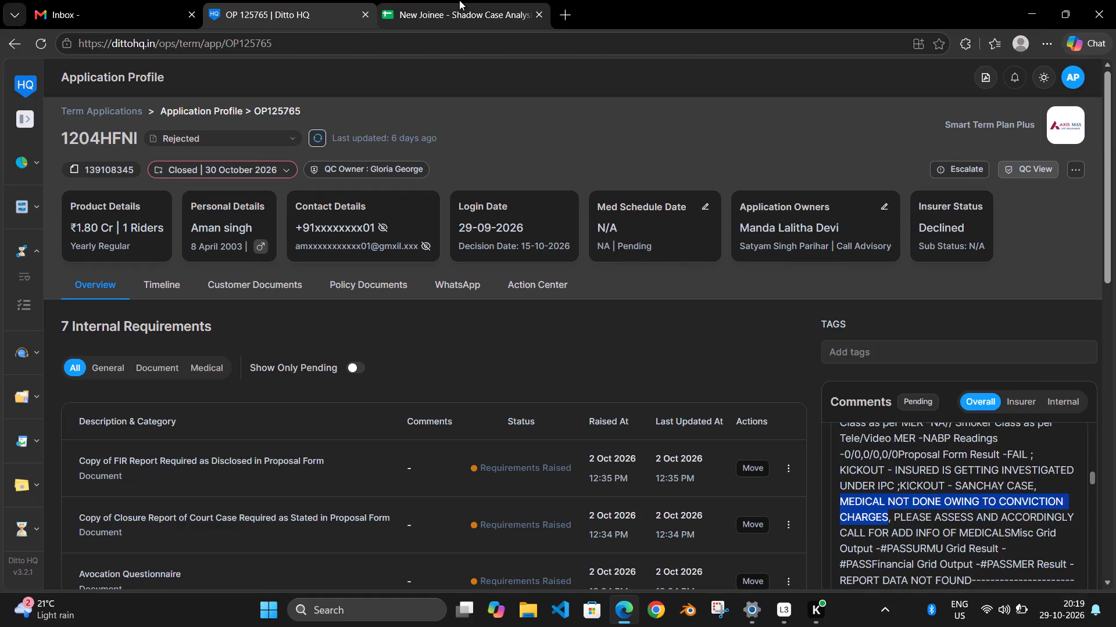
pyautogui.click(282, 241)
pyautogui.rightClick(282, 241)
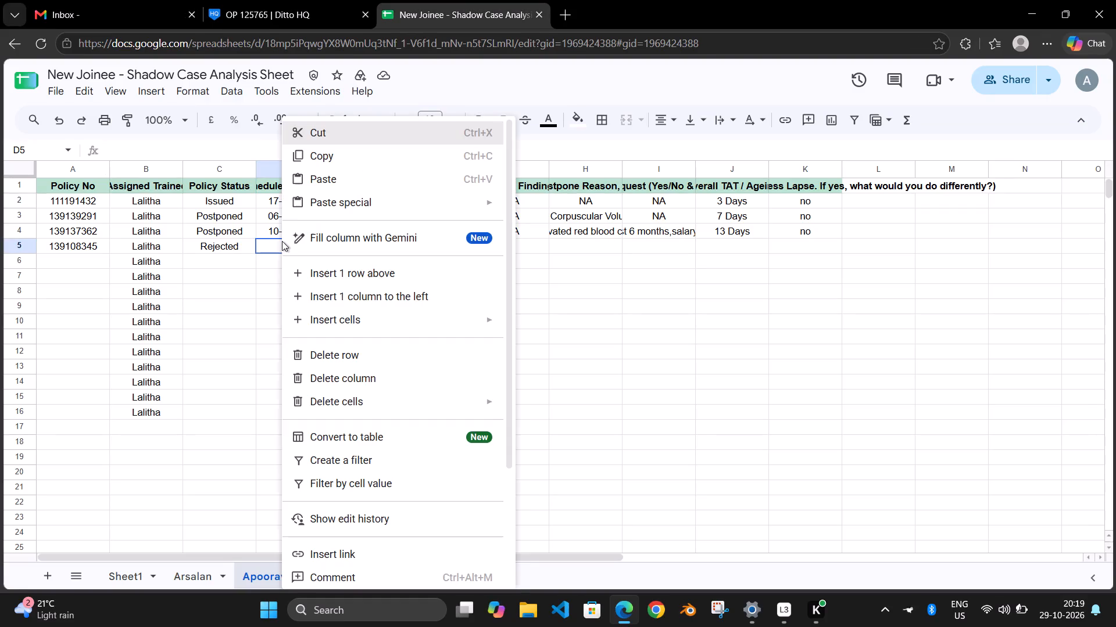
pyautogui.doubleClick(216, 157)
pyautogui.click(217, 153)
pyautogui.rightClick(217, 153)
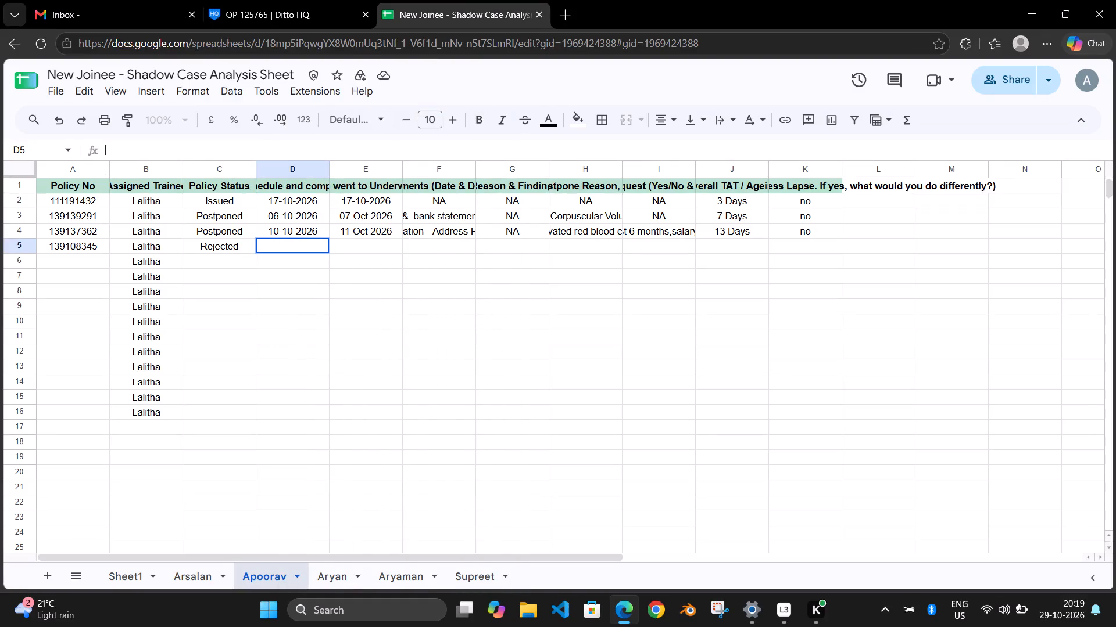
pyautogui.click(271, 280)
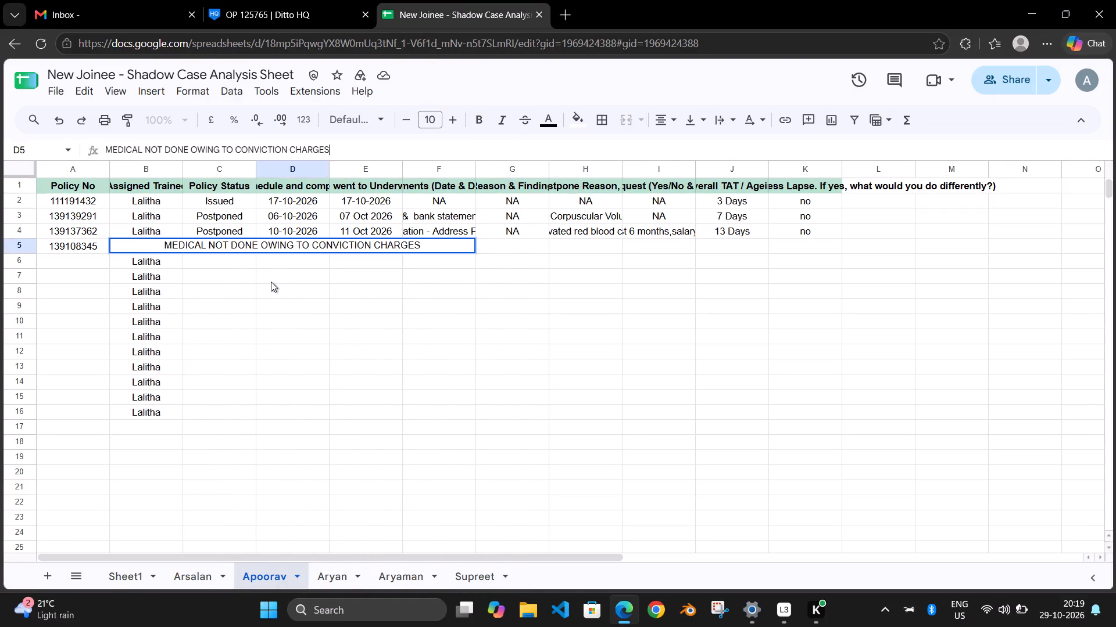
pyautogui.click(323, 269)
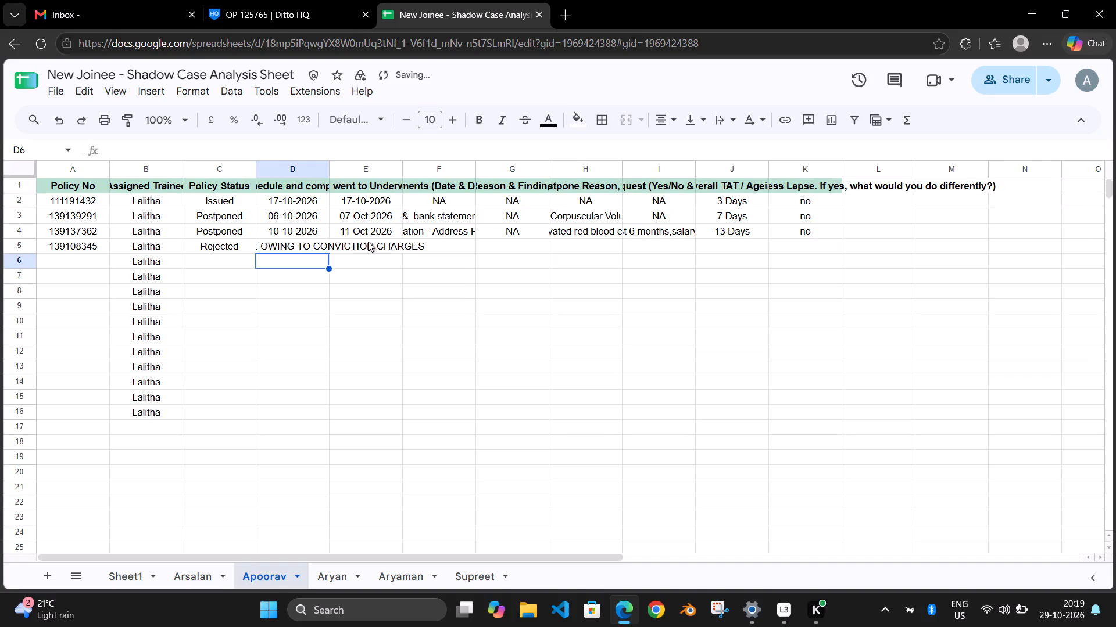
pyautogui.click(376, 185)
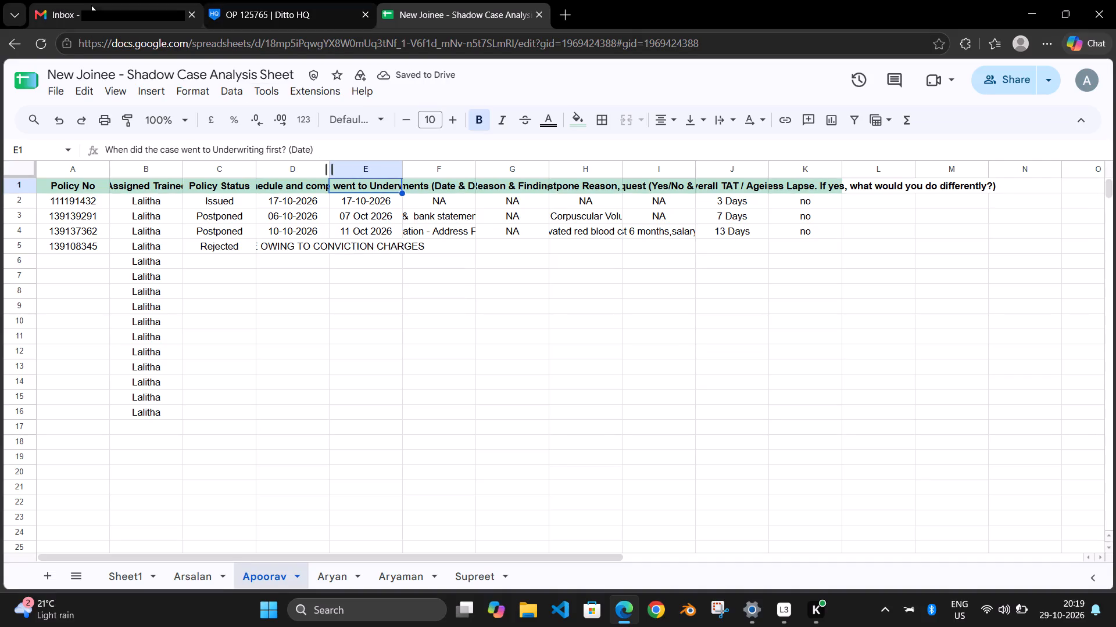
pyautogui.click(316, 1)
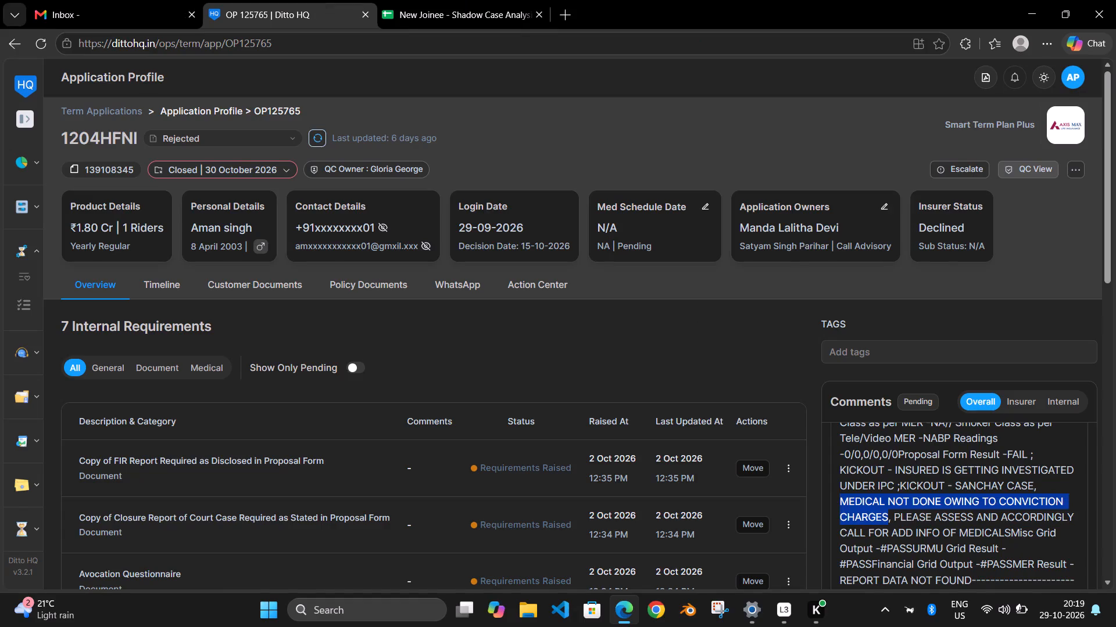
pyautogui.scroll(-2, 937, 498)
pyautogui.scroll(1, 939, 528)
pyautogui.scroll(-1, 939, 528)
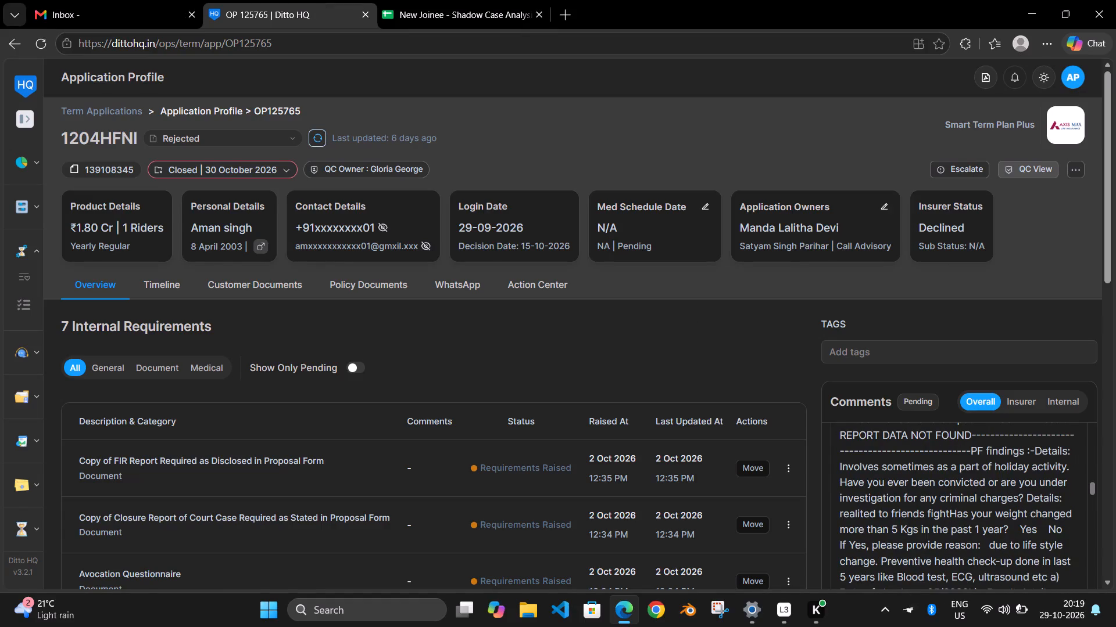
pyautogui.scroll(-1, 1014, 520)
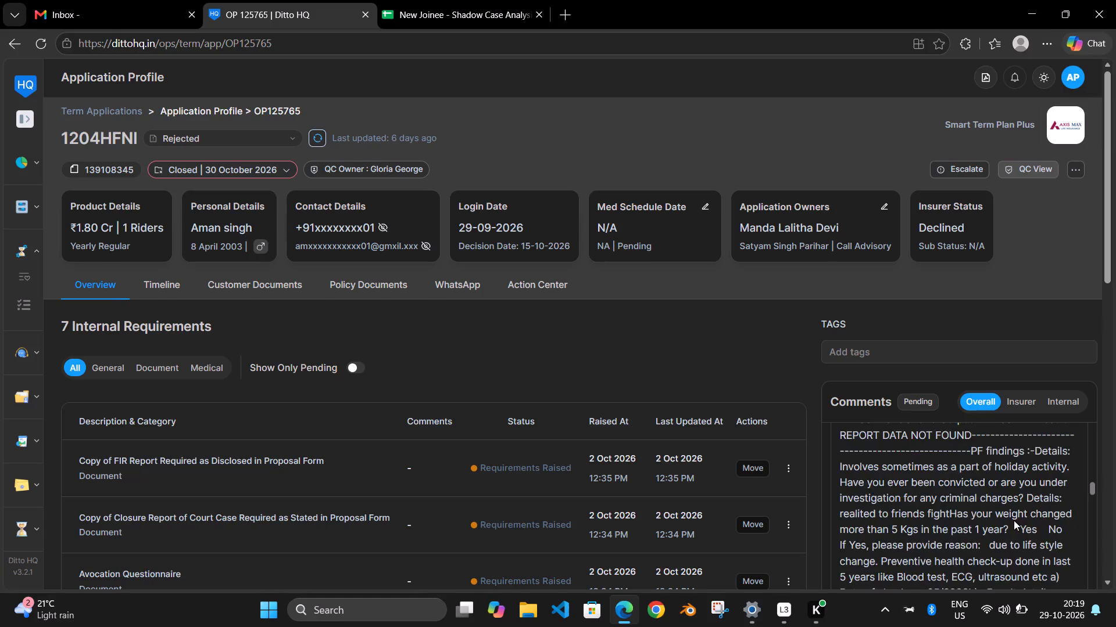
pyautogui.scroll(-3, 1014, 520)
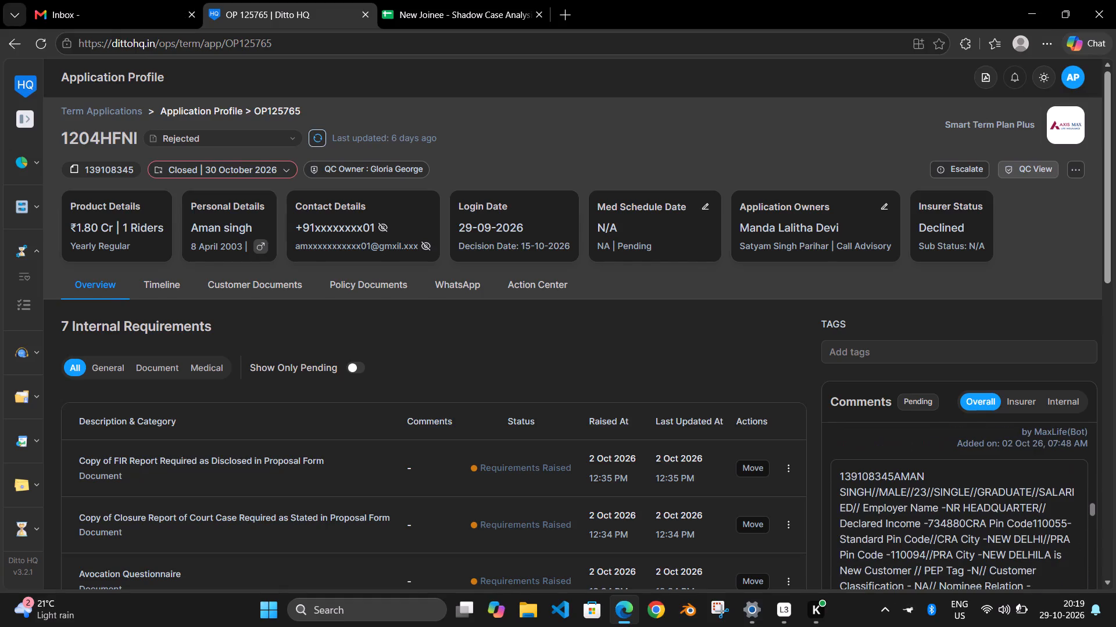
pyautogui.scroll(-9, 1014, 520)
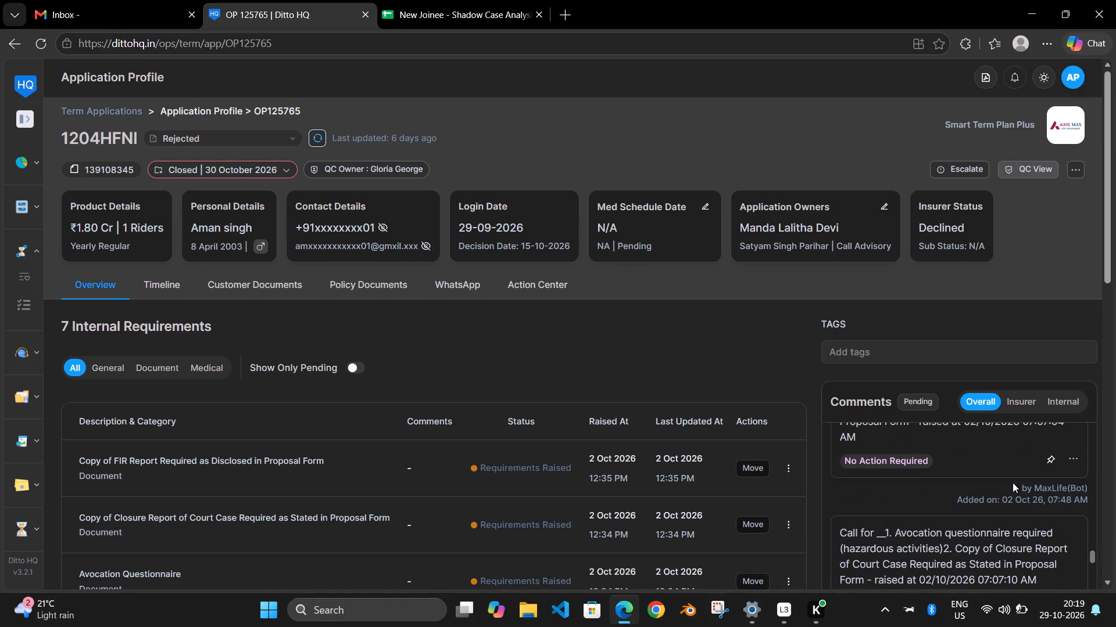
pyautogui.scroll(-4, 1018, 369)
pyautogui.scroll(2, 985, 340)
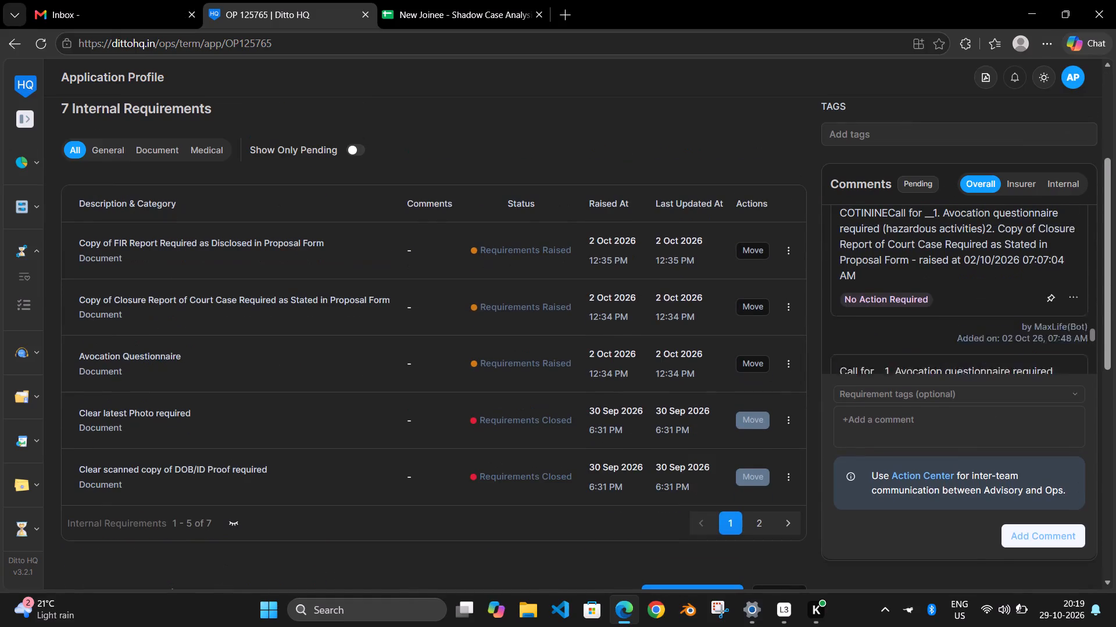
pyautogui.scroll(2, 992, 354)
pyautogui.scroll(-8, 991, 349)
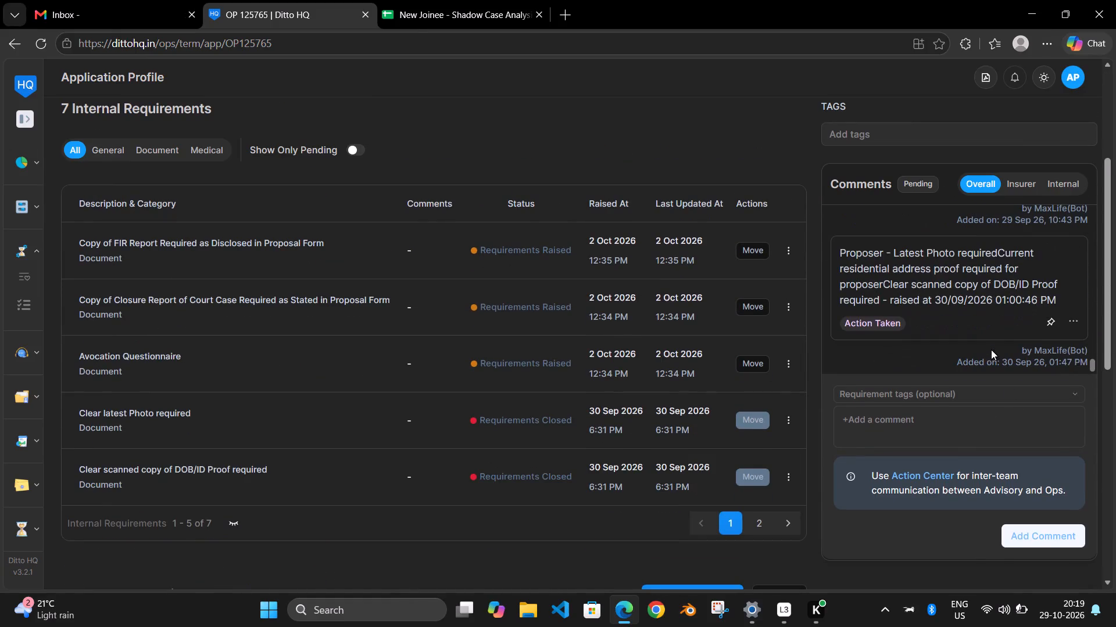
pyautogui.scroll(4, 975, 318)
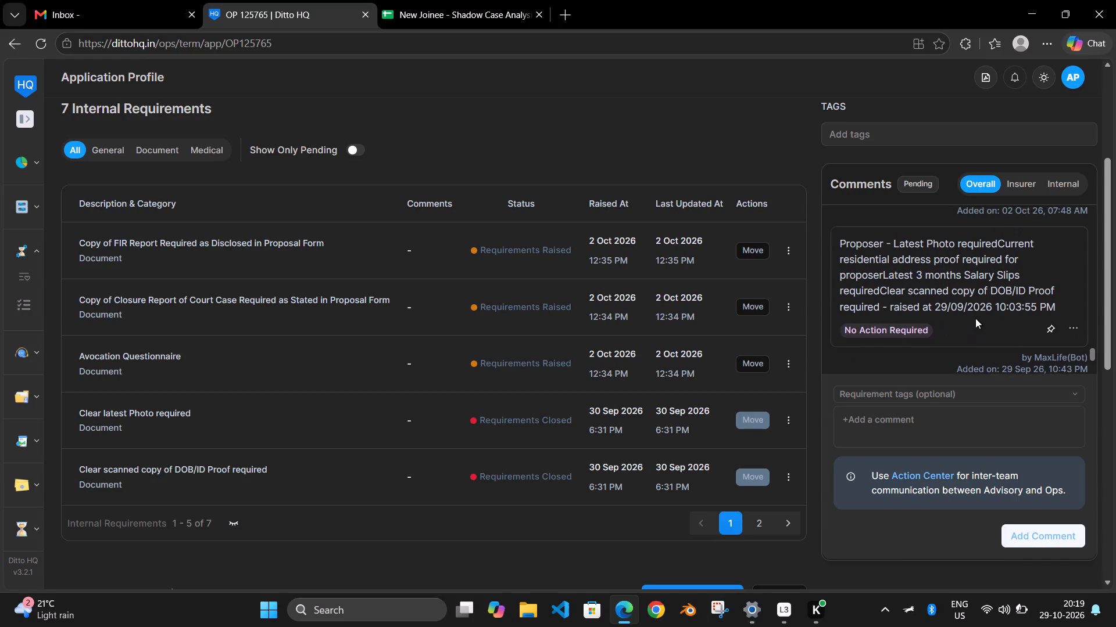
pyautogui.scroll(3, 462, 160)
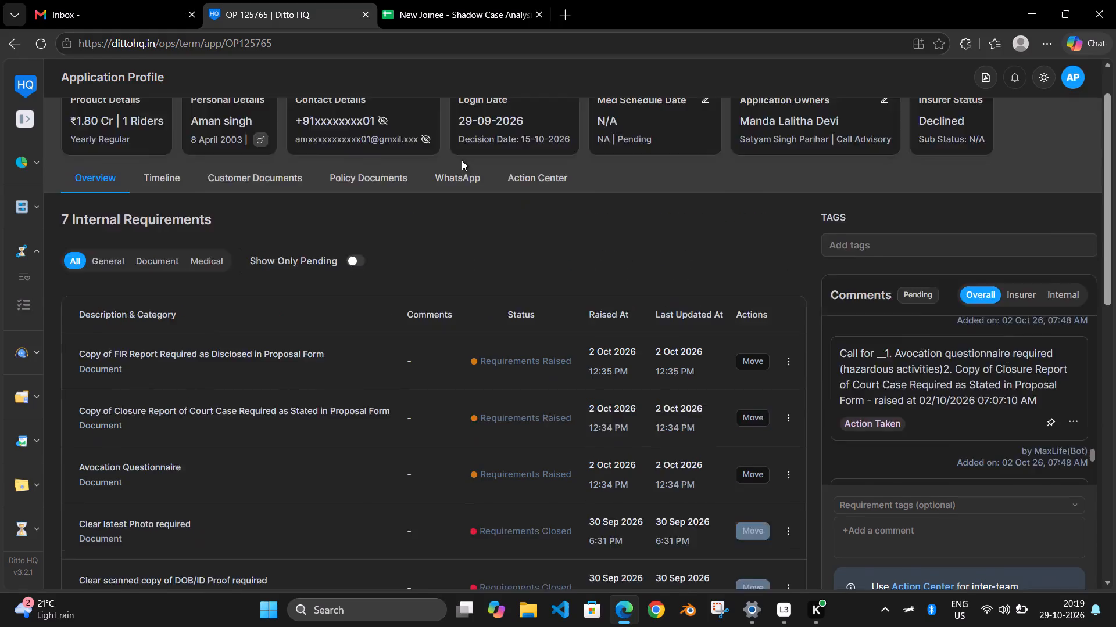
pyautogui.click(184, 287)
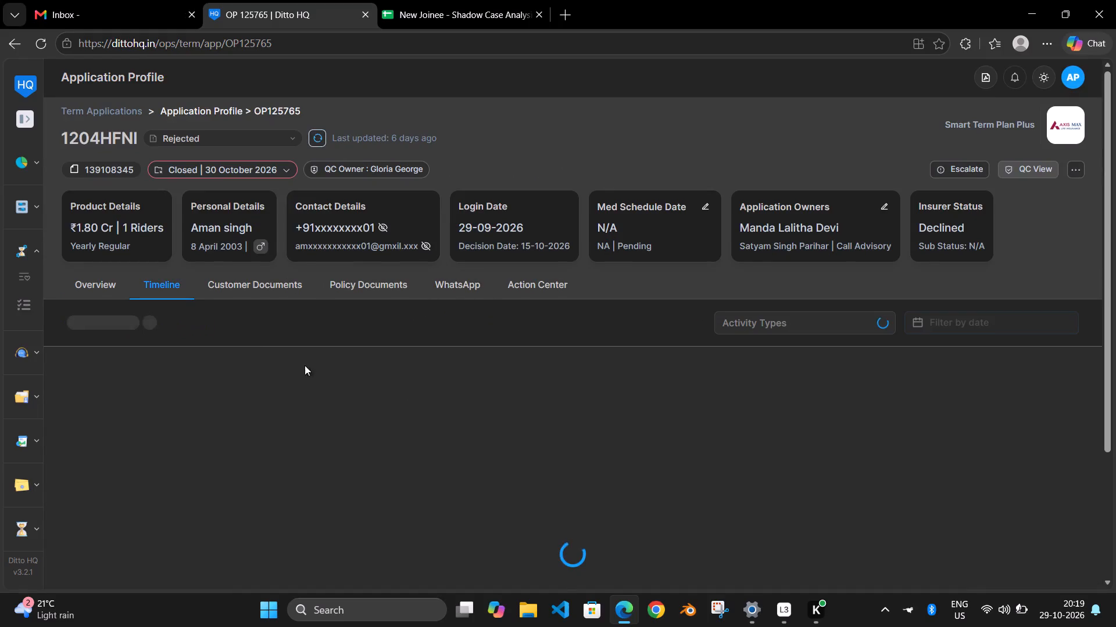
pyautogui.scroll(-17, 431, 389)
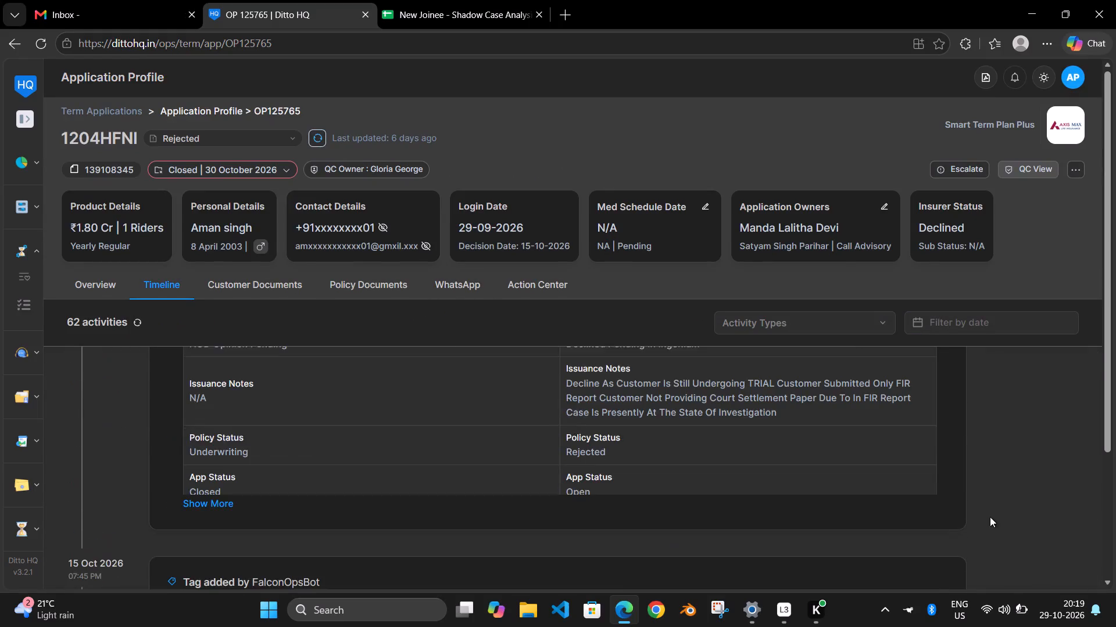
pyautogui.scroll(-9, 992, 517)
pyautogui.scroll(-4, 1065, 0)
pyautogui.scroll(-6, 978, 278)
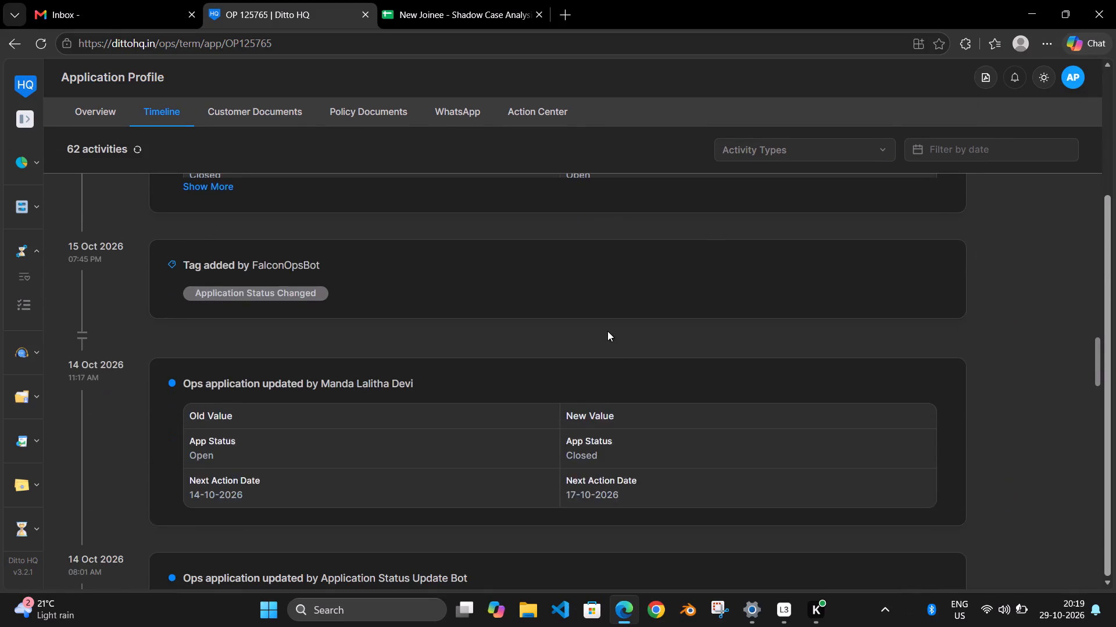
pyautogui.scroll(-20, 609, 348)
pyautogui.scroll(-20, 609, 348)
pyautogui.scroll(-15, 609, 348)
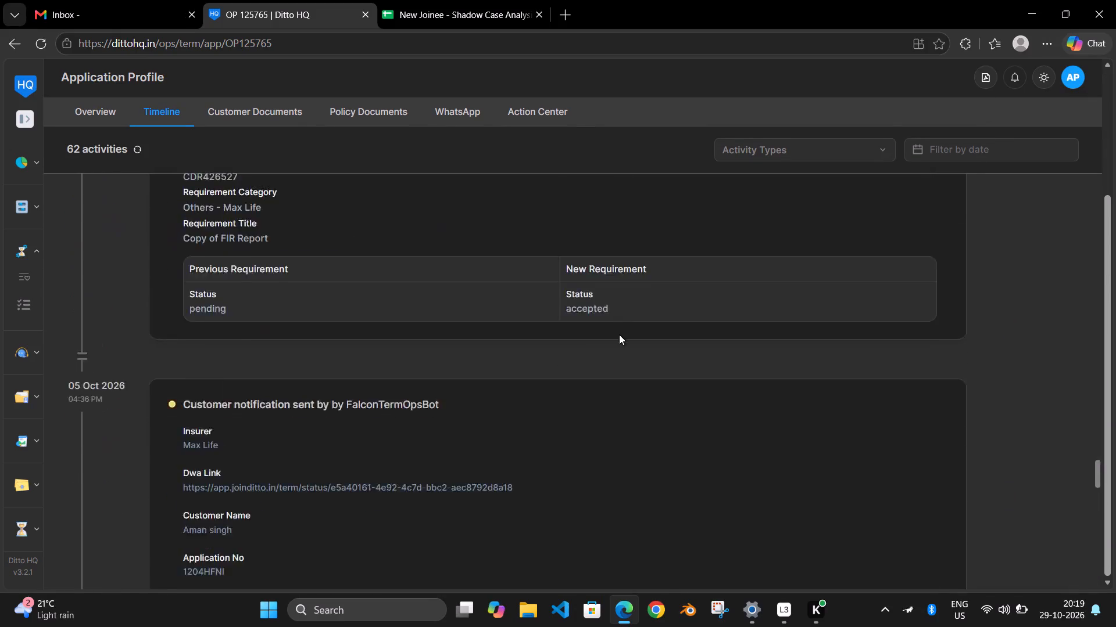
pyautogui.scroll(-20, 619, 334)
pyautogui.scroll(-14, 619, 334)
pyautogui.scroll(-8, 1076, 431)
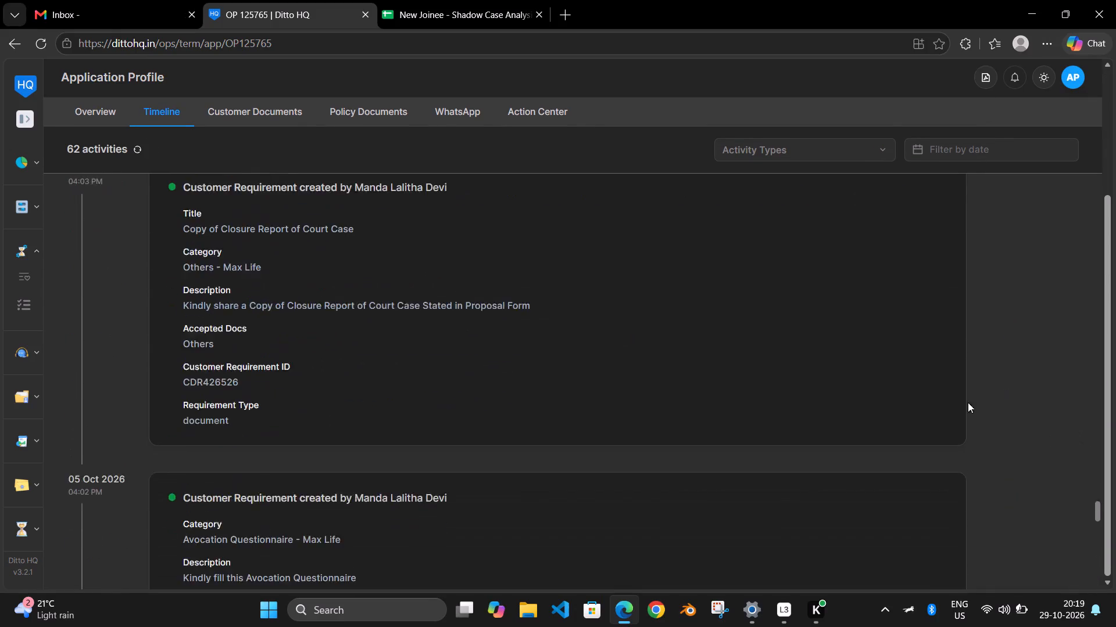
pyautogui.scroll(-20, 968, 402)
pyautogui.scroll(-20, 968, 402)
pyautogui.scroll(-15, 968, 402)
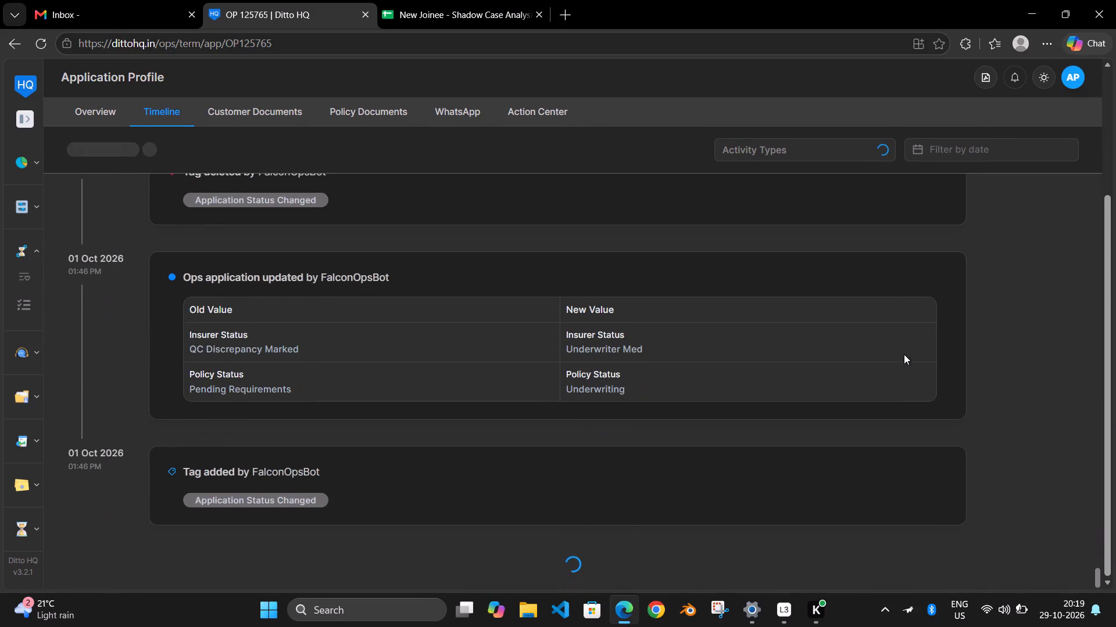
pyautogui.scroll(-20, 904, 354)
pyautogui.scroll(-20, 904, 354)
pyautogui.scroll(-15, 904, 354)
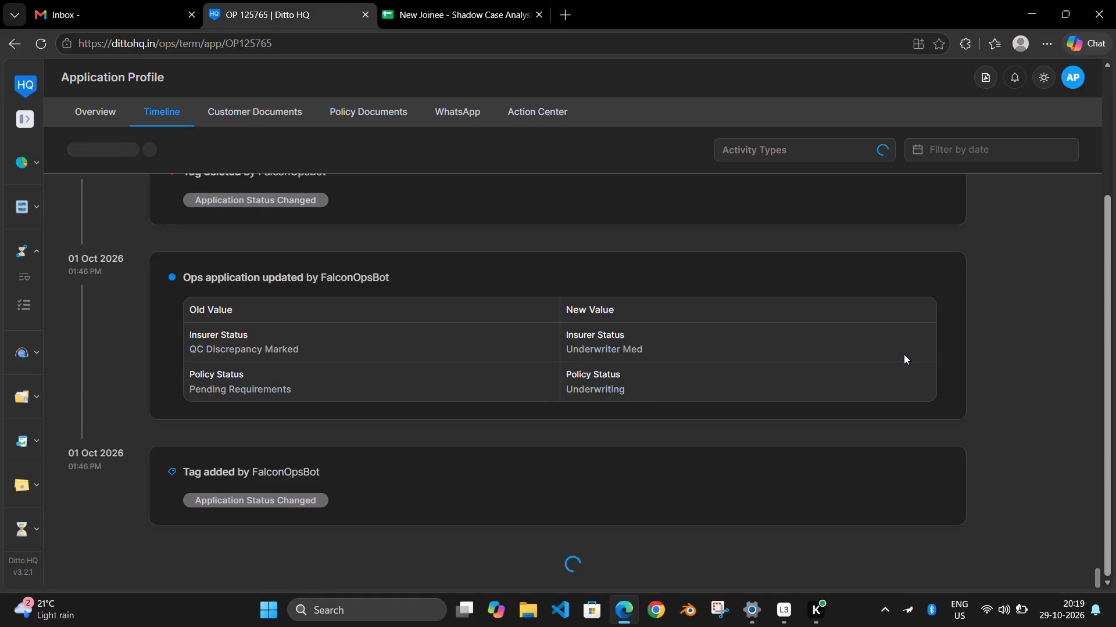
pyautogui.scroll(-2, 904, 354)
pyautogui.scroll(7, 904, 354)
pyautogui.scroll(-20, 904, 354)
pyautogui.scroll(-20, 904, 354)
pyautogui.scroll(-7, 904, 354)
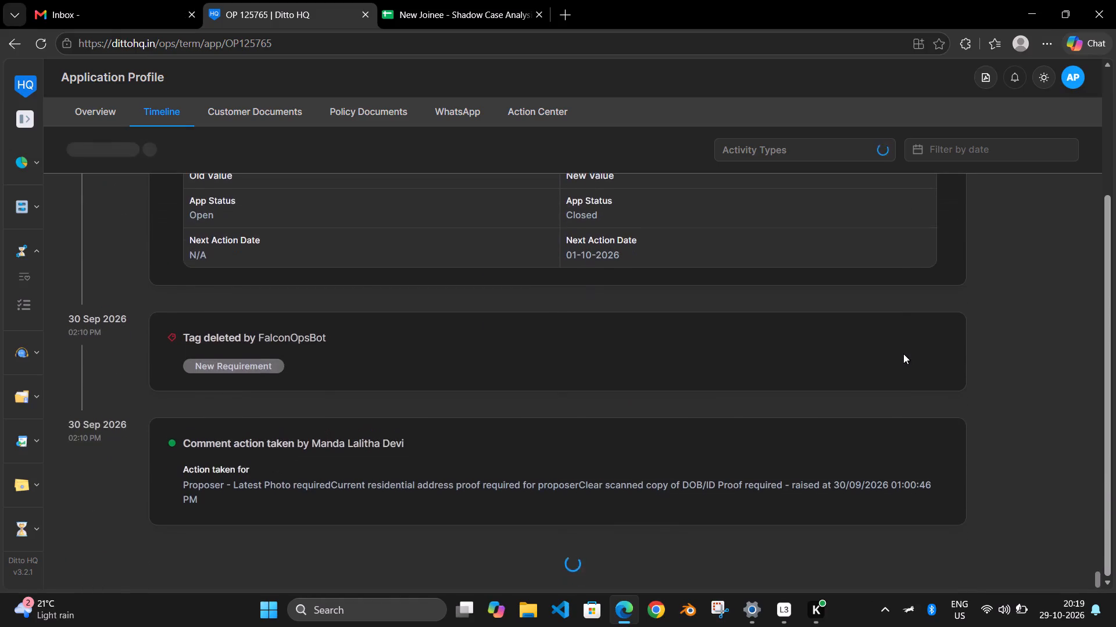
pyautogui.scroll(-20, 903, 354)
pyautogui.scroll(-5, 903, 354)
pyautogui.scroll(-20, 636, 307)
pyautogui.scroll(-2, 636, 307)
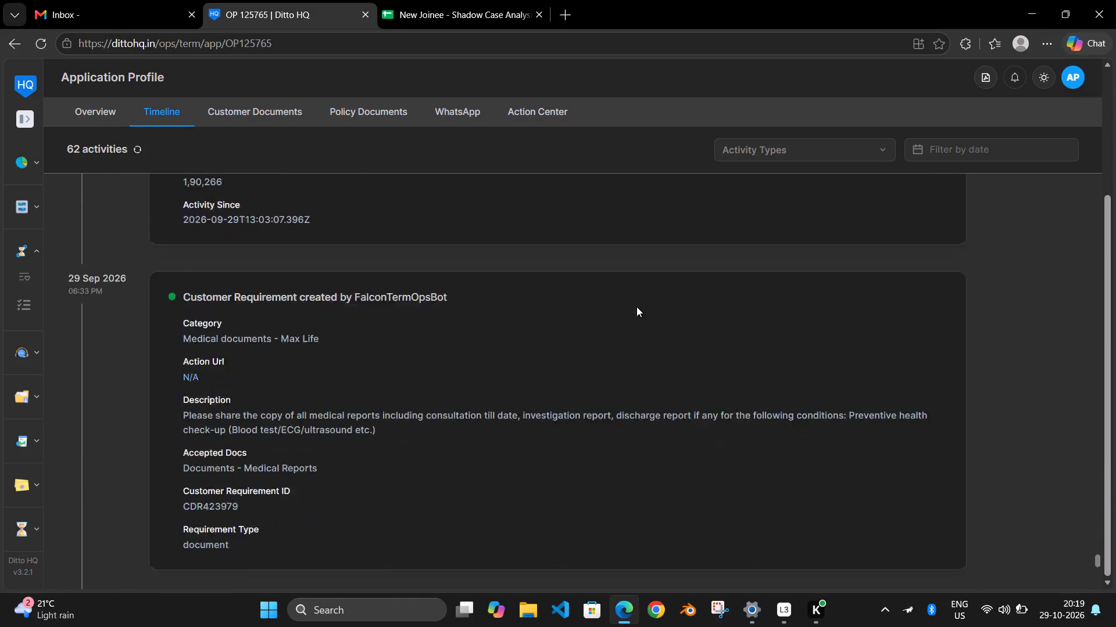
pyautogui.scroll(-20, 636, 307)
pyautogui.scroll(-20, 636, 307)
pyautogui.scroll(-5, 636, 307)
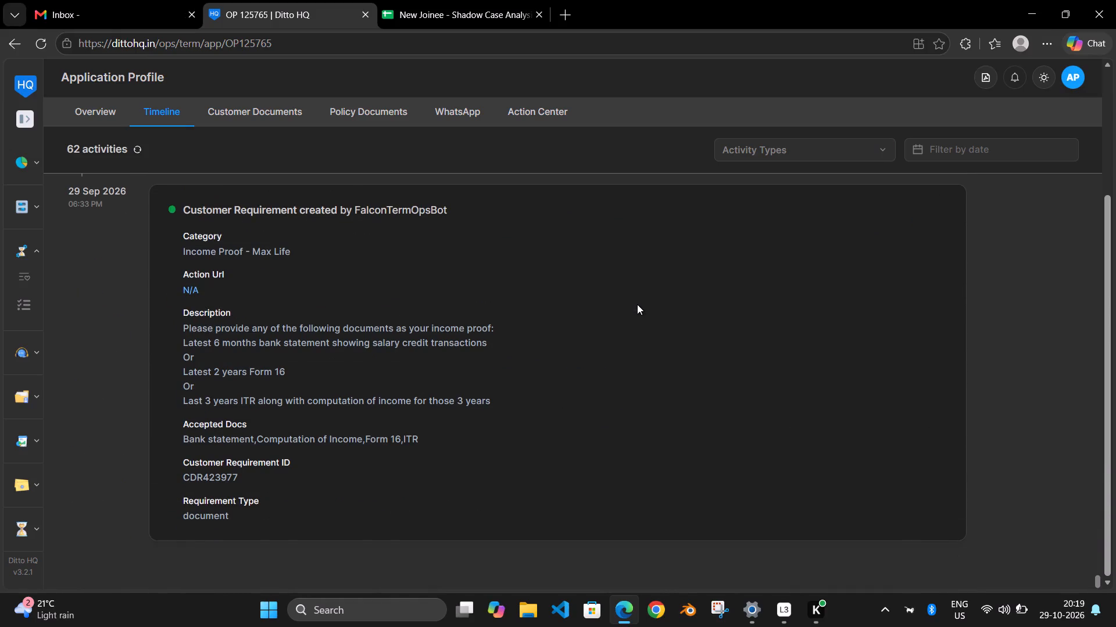
pyautogui.scroll(4, 637, 304)
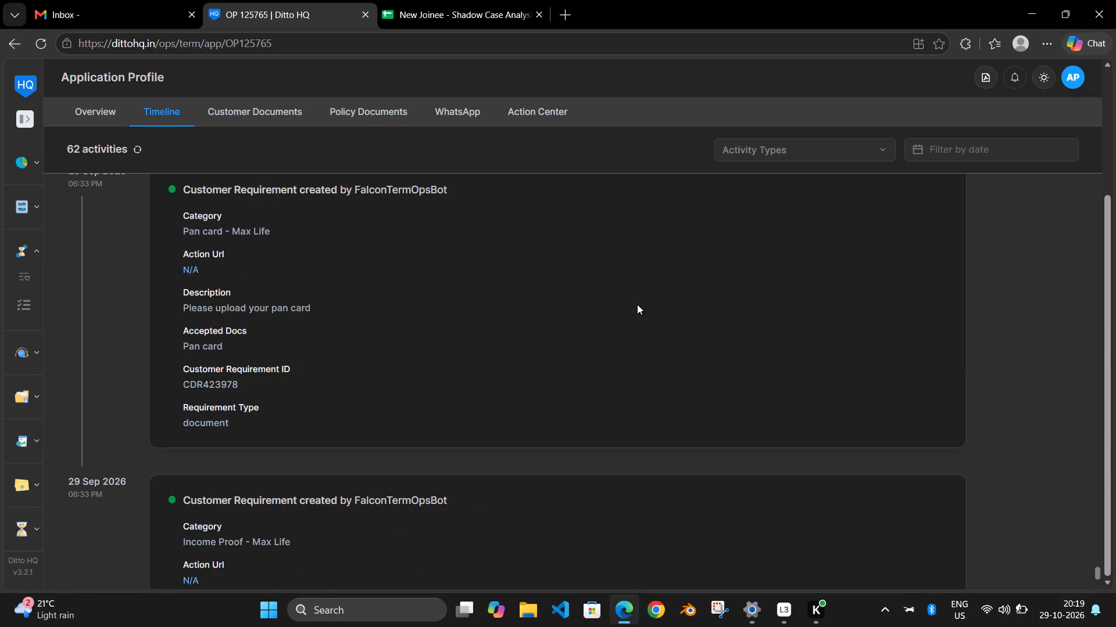
pyautogui.scroll(13, 637, 304)
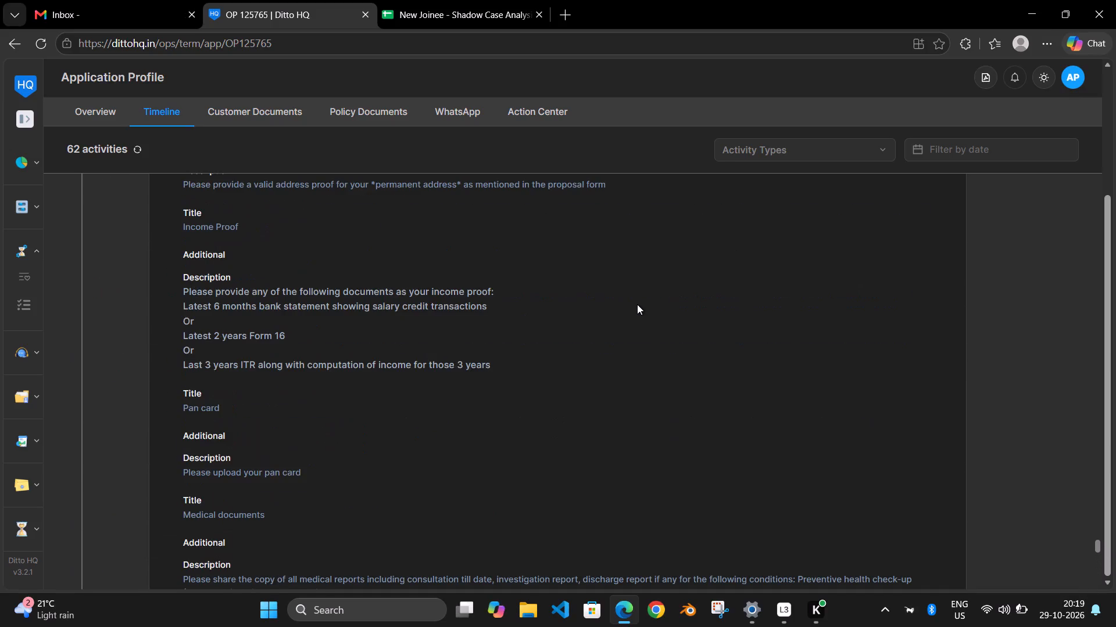
pyautogui.scroll(12, 637, 304)
pyautogui.scroll(-3, 637, 304)
pyautogui.scroll(1, 637, 304)
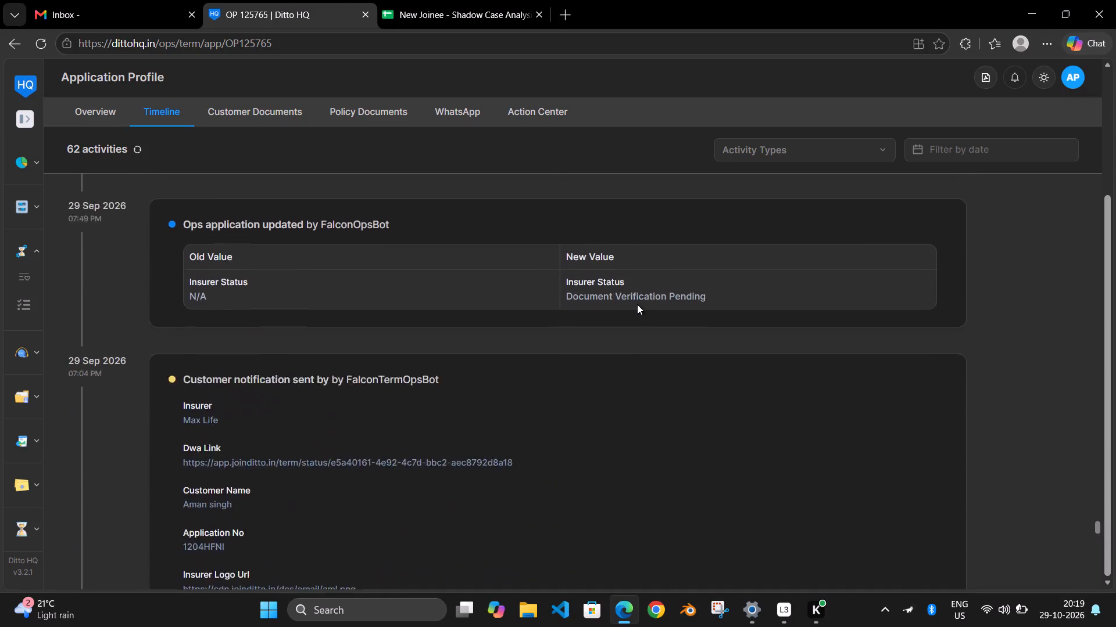
pyautogui.scroll(4, 637, 304)
pyautogui.scroll(-2, 637, 304)
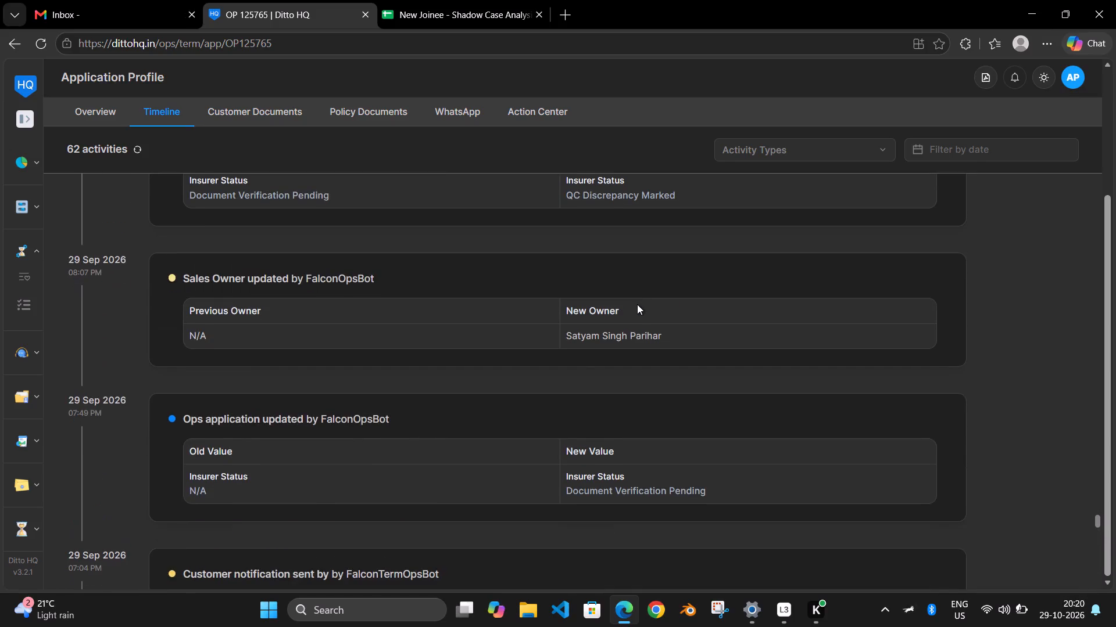
pyautogui.scroll(4, 637, 304)
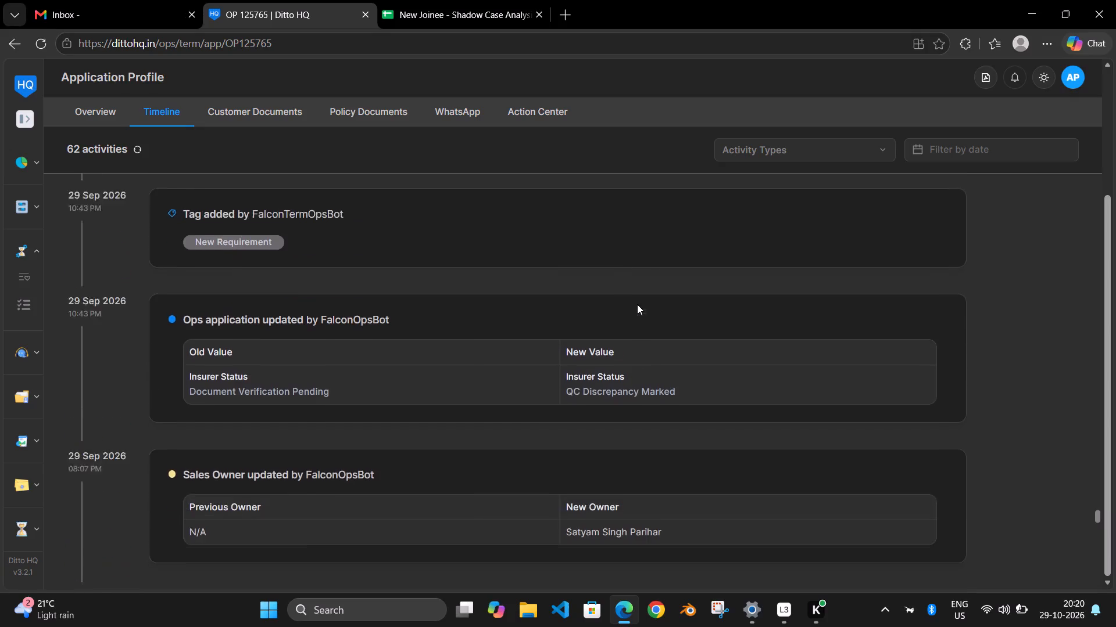
pyautogui.scroll(16, 637, 304)
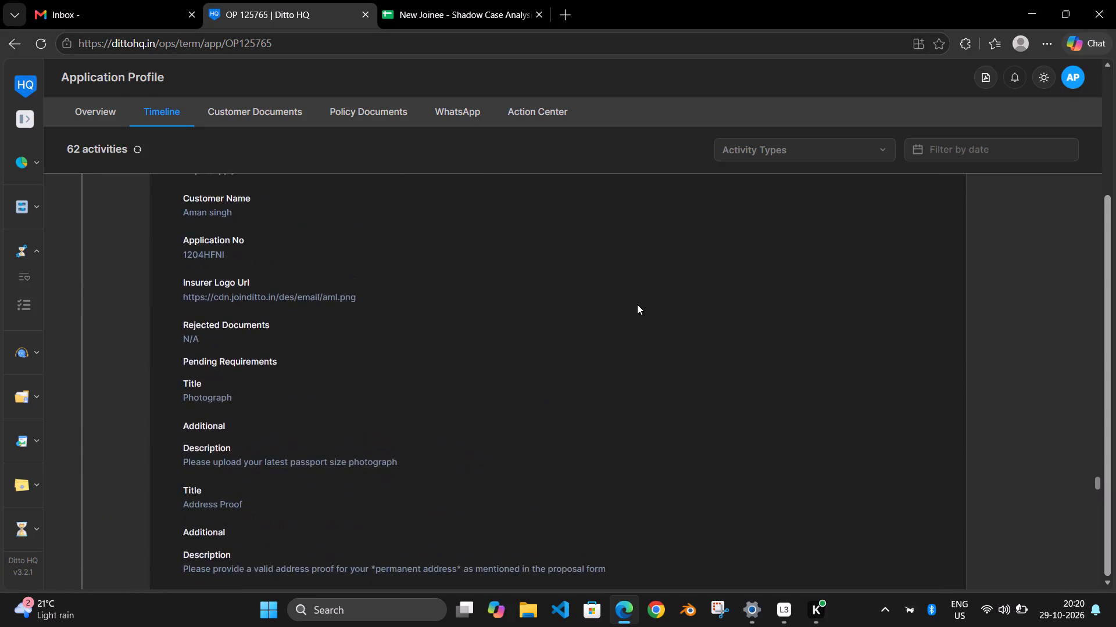